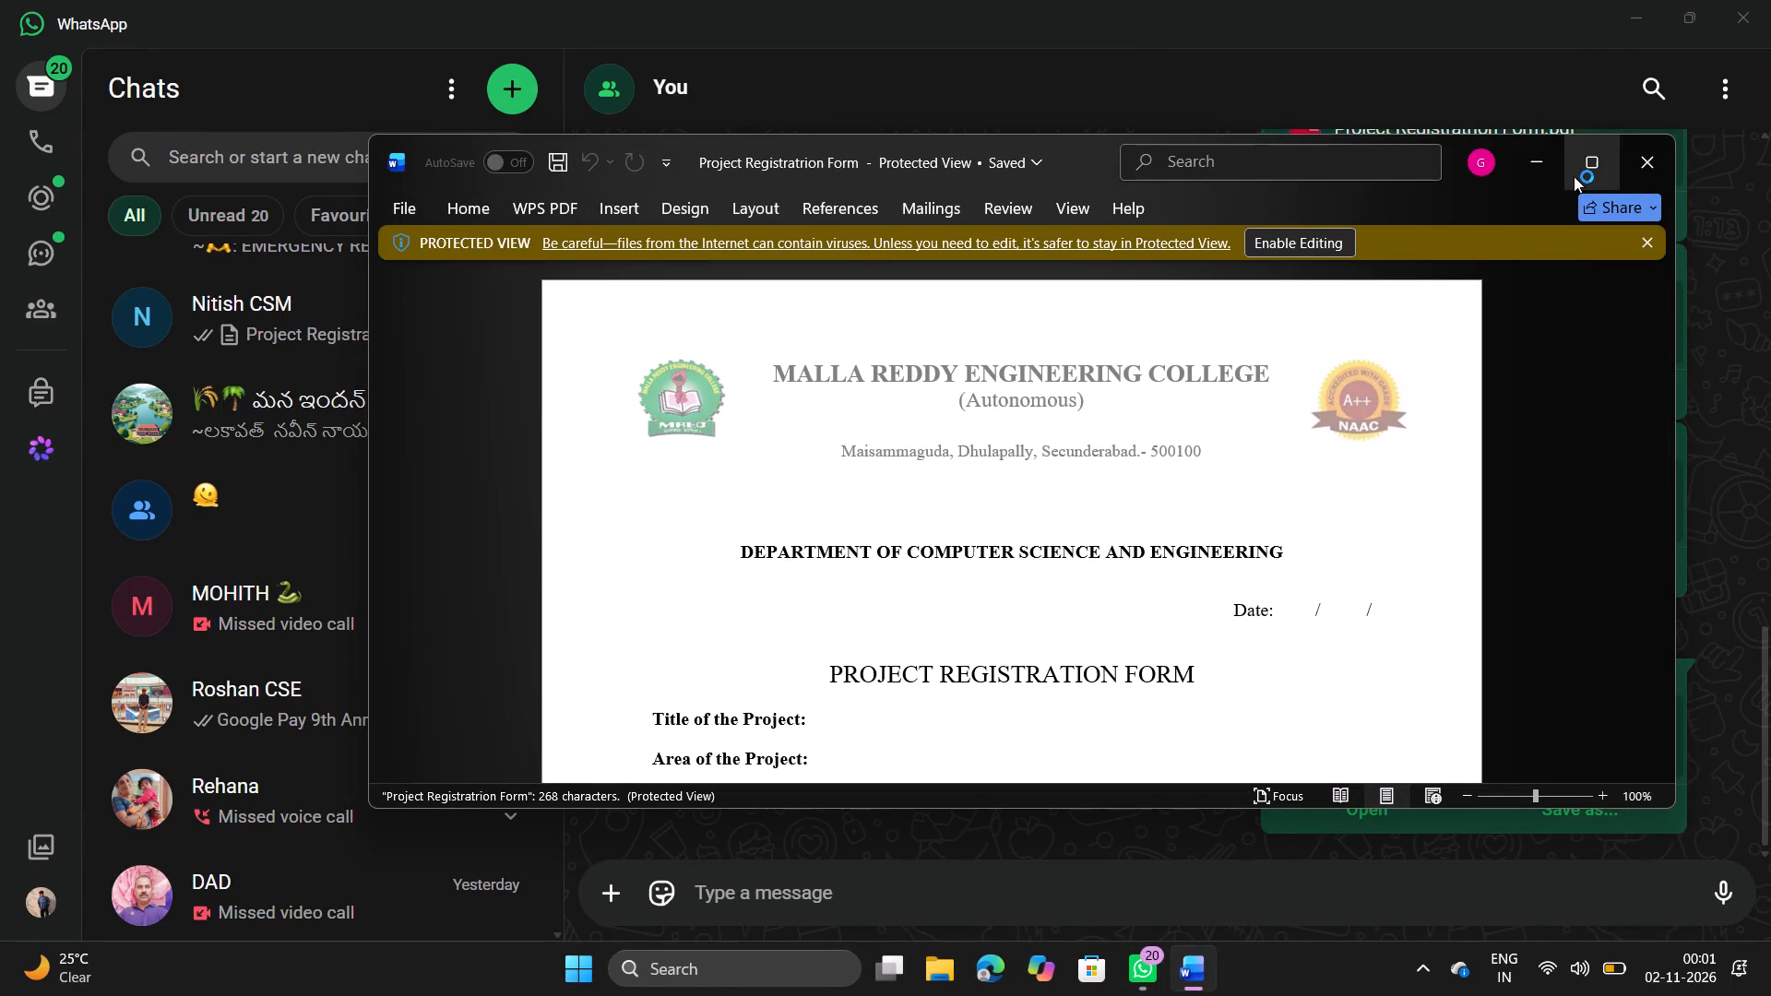
# Maximize the Project Registration Form document and enable editing so it leaves Protected View.
pyautogui.click(1574, 176)
pyautogui.scroll(-2, 1094, 379)
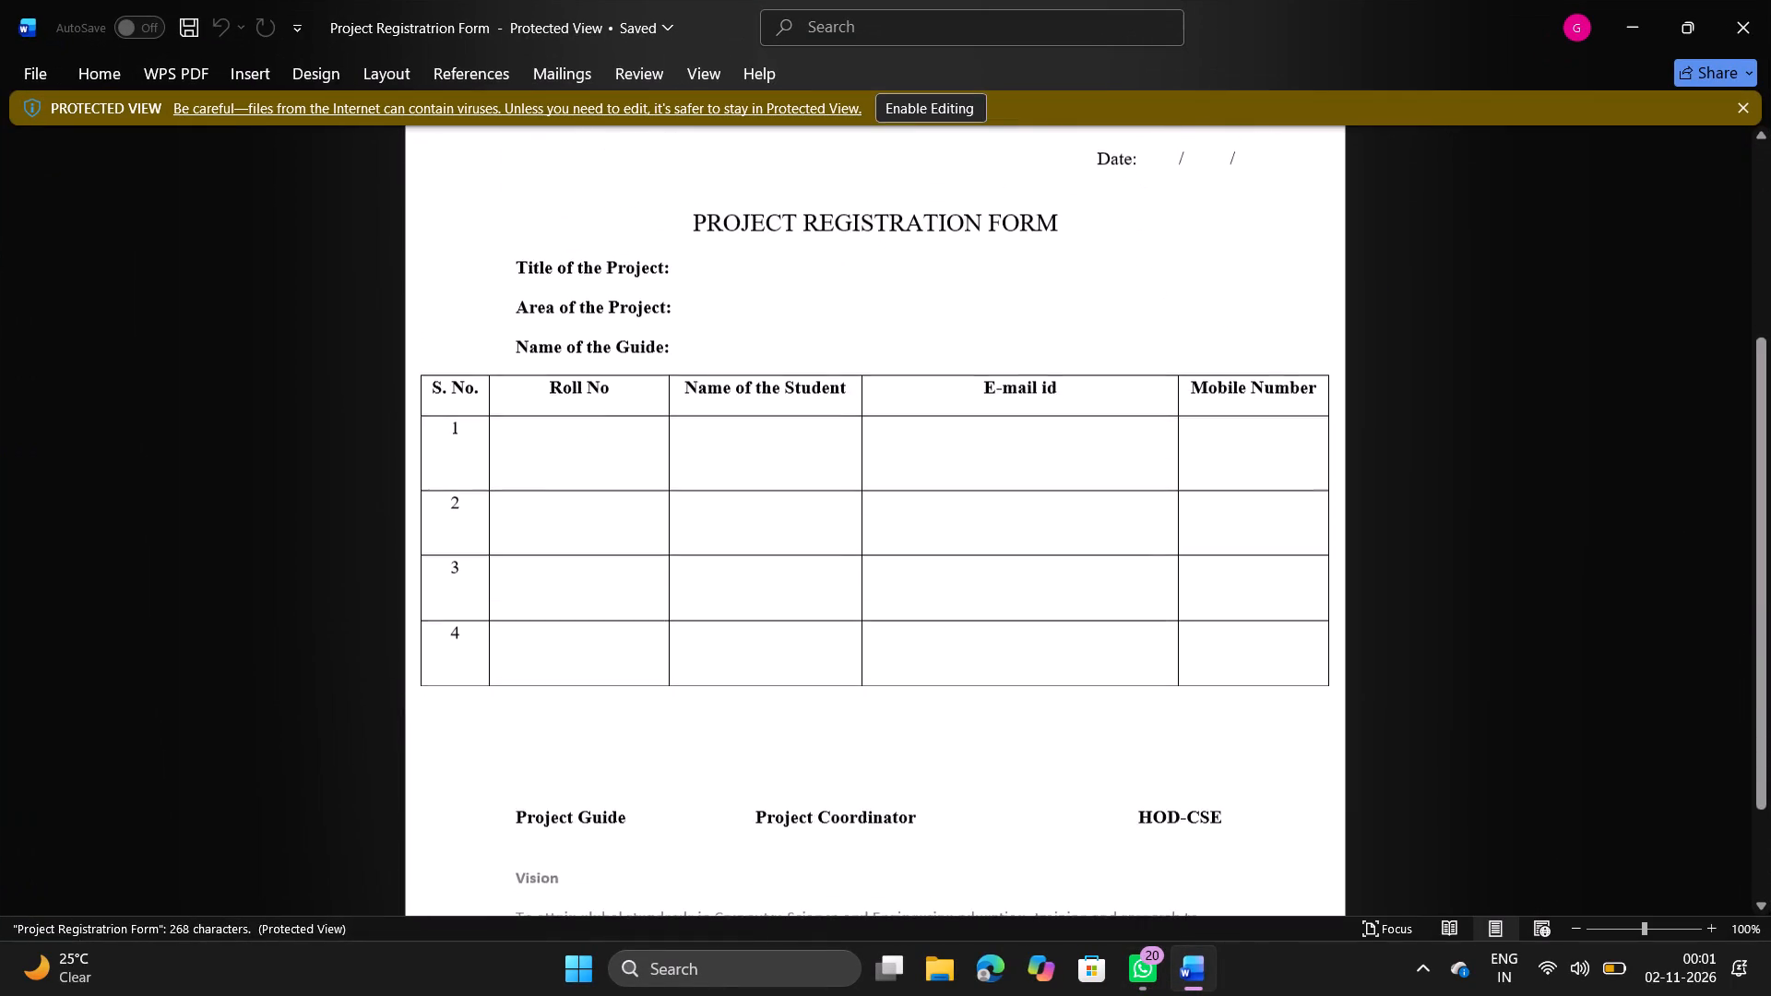
pyautogui.scroll(-1, 1094, 379)
pyautogui.click(572, 331)
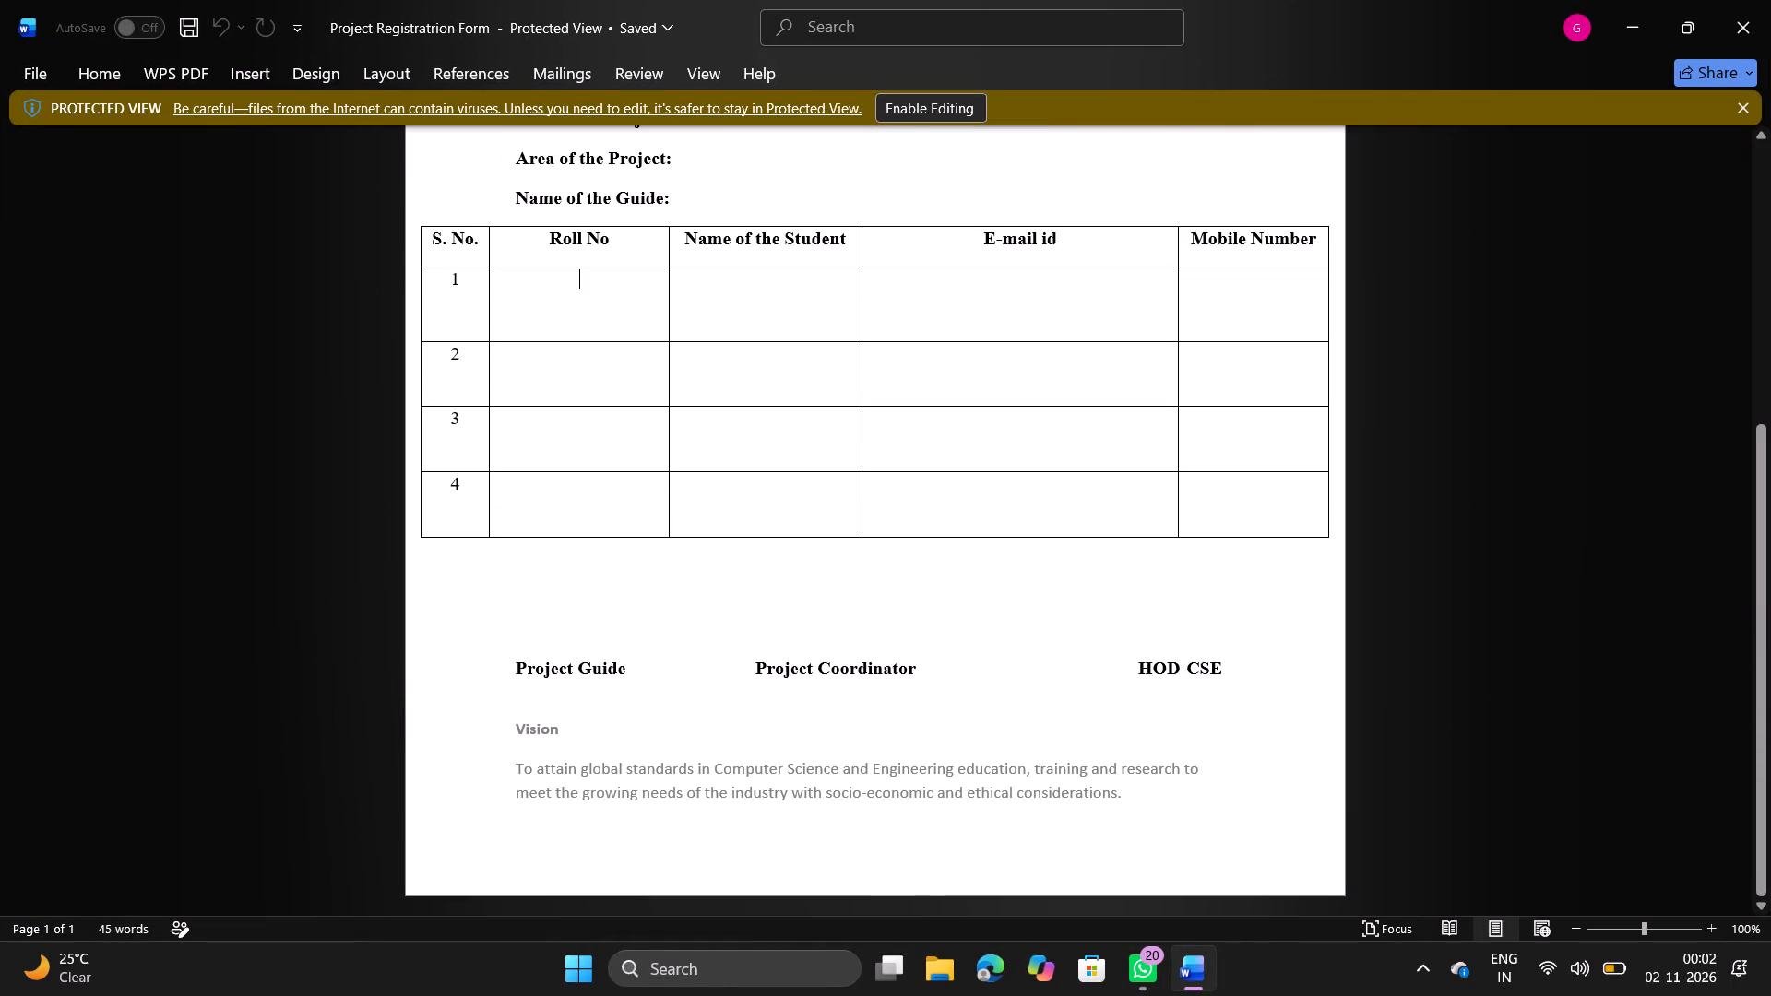
pyautogui.click(924, 100)
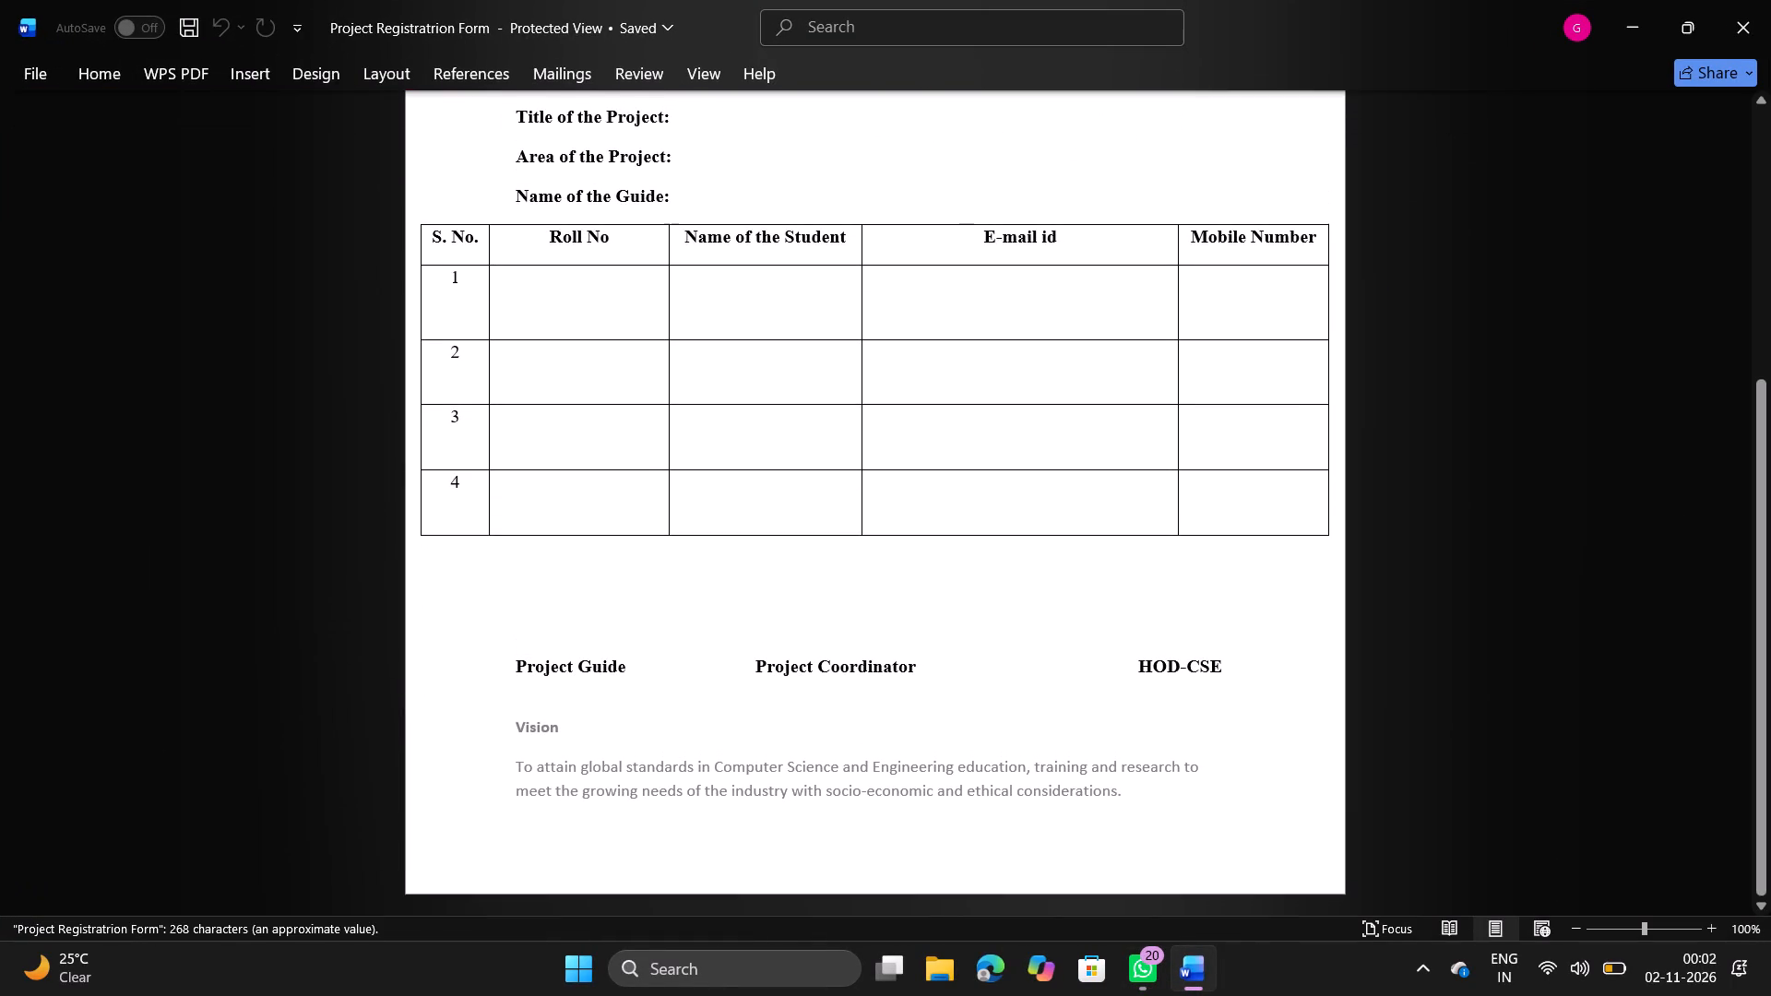
# Enter the project title after the "Title of the Project:" label in the registration form.
pyautogui.scroll(8, 754, 223)
pyautogui.scroll(-2, 754, 223)
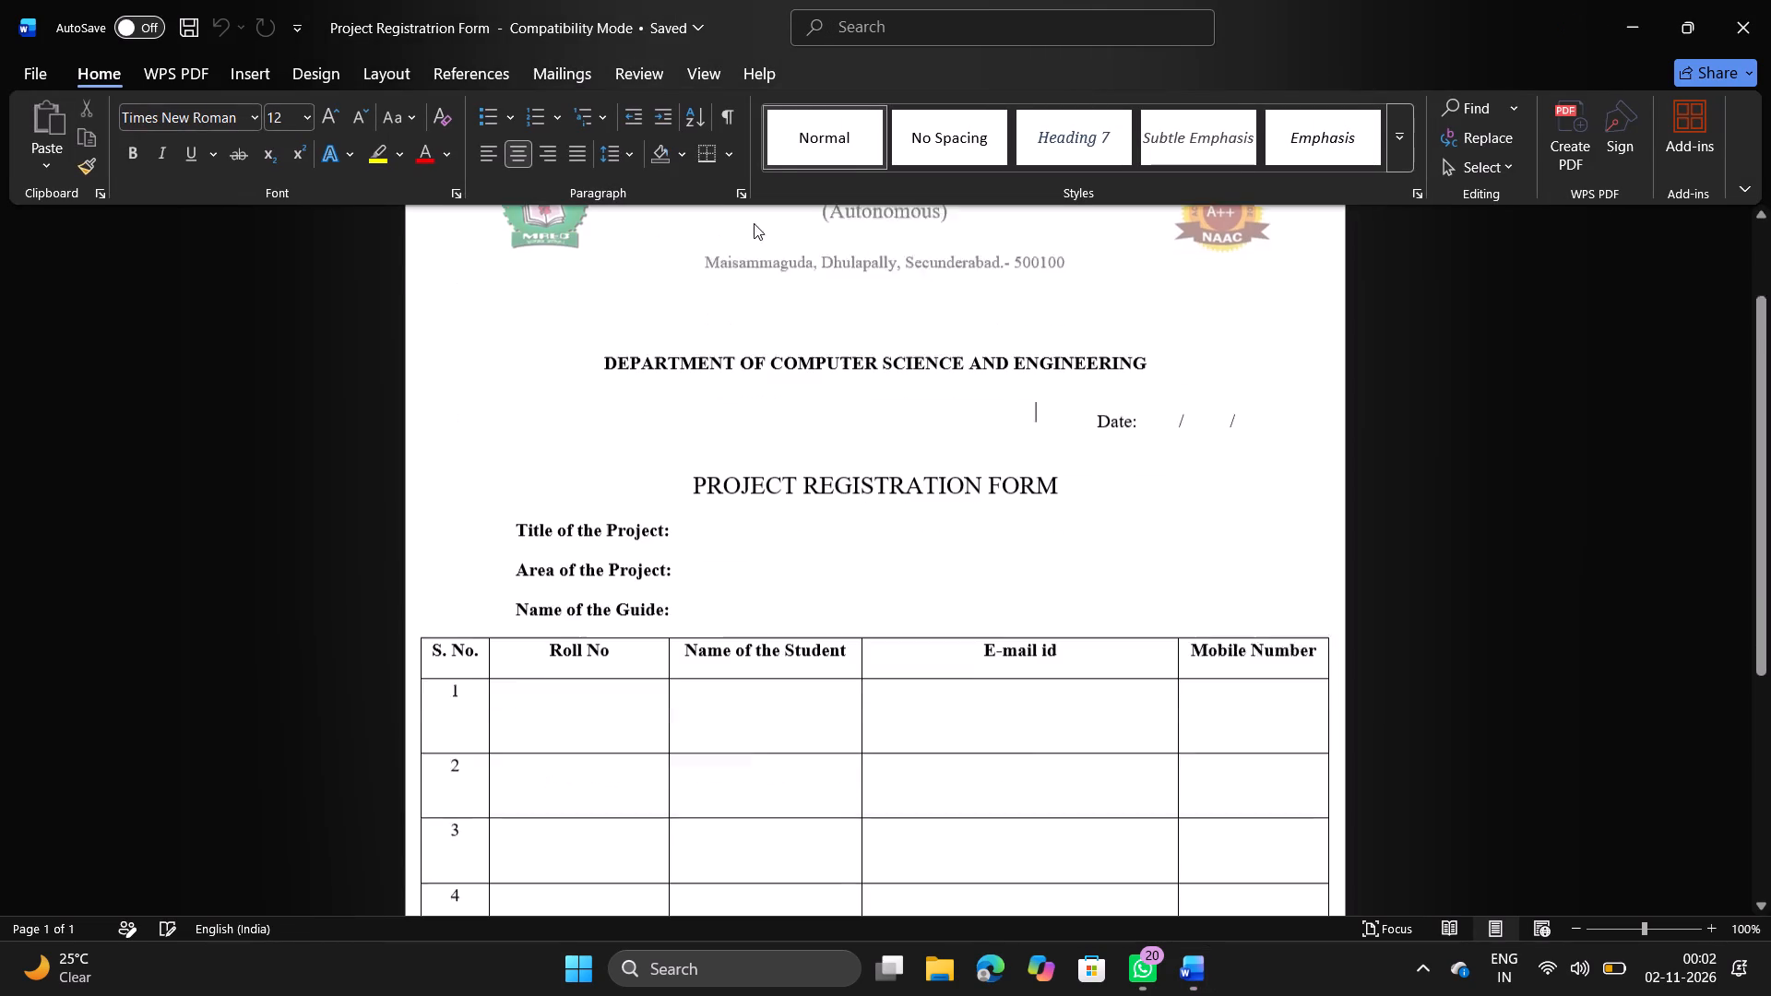
pyautogui.click(692, 445)
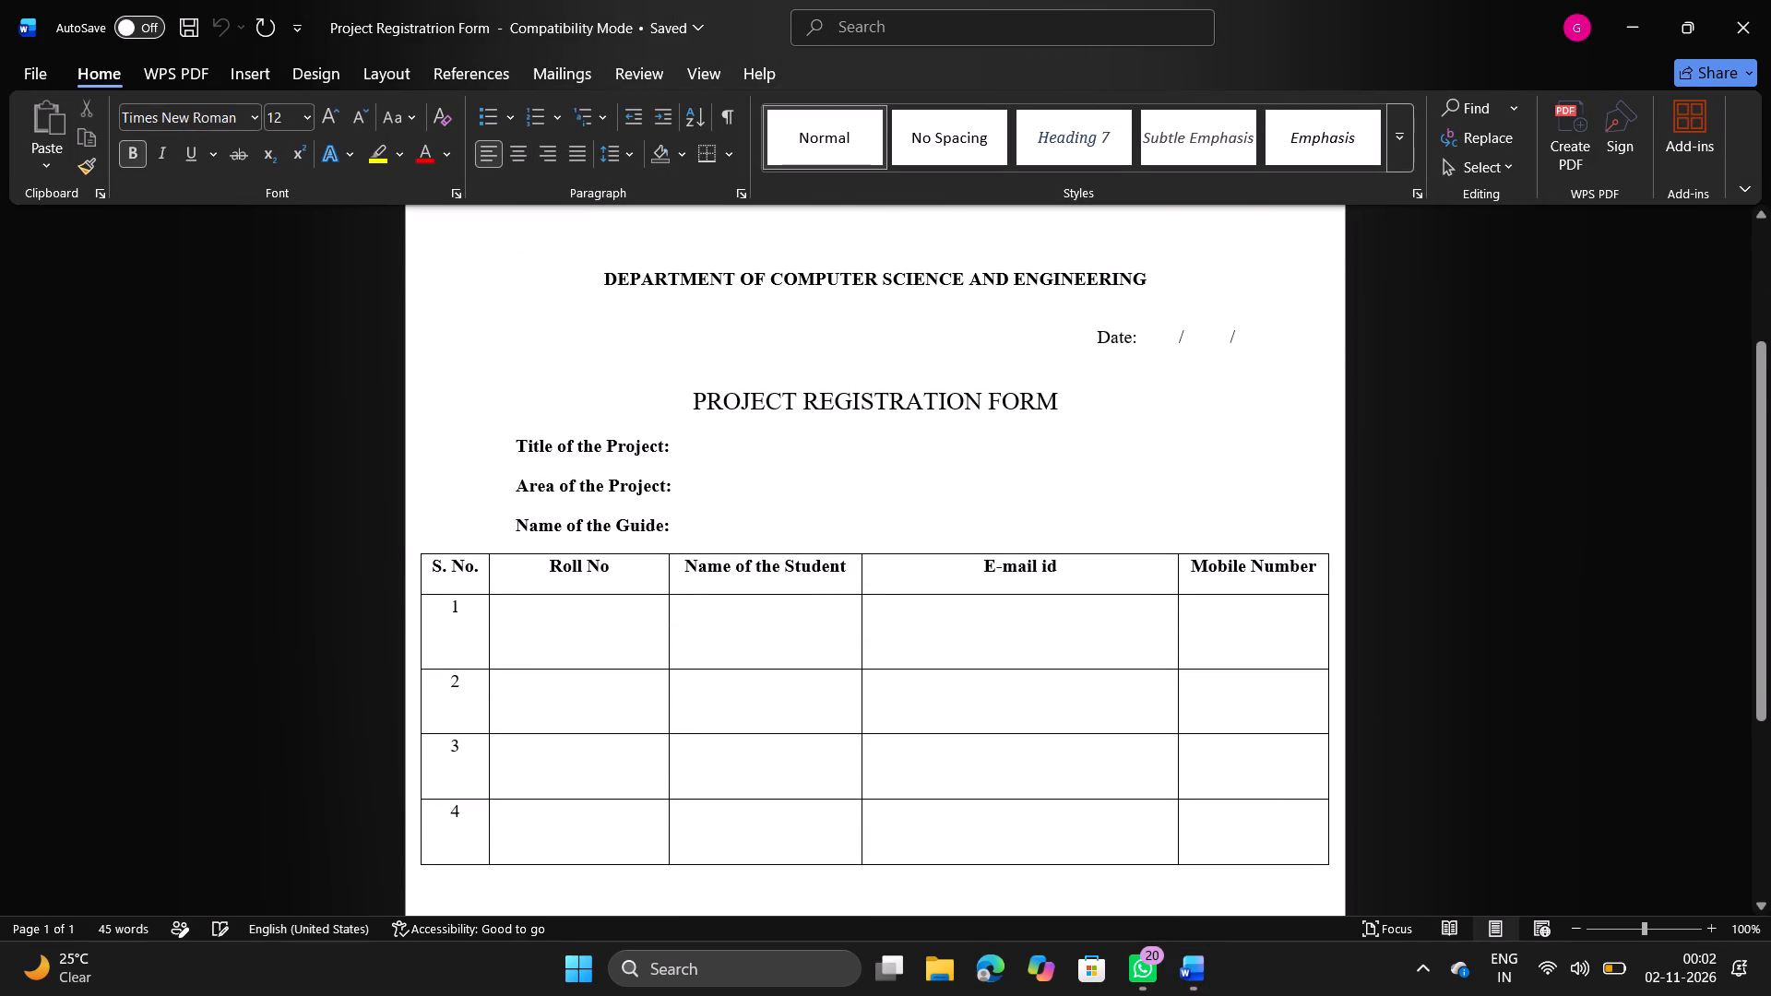
pyautogui.press('space')
pyautogui.write('RAG')
pyautogui.press('BackSpace')
pyautogui.press('BackSpace')
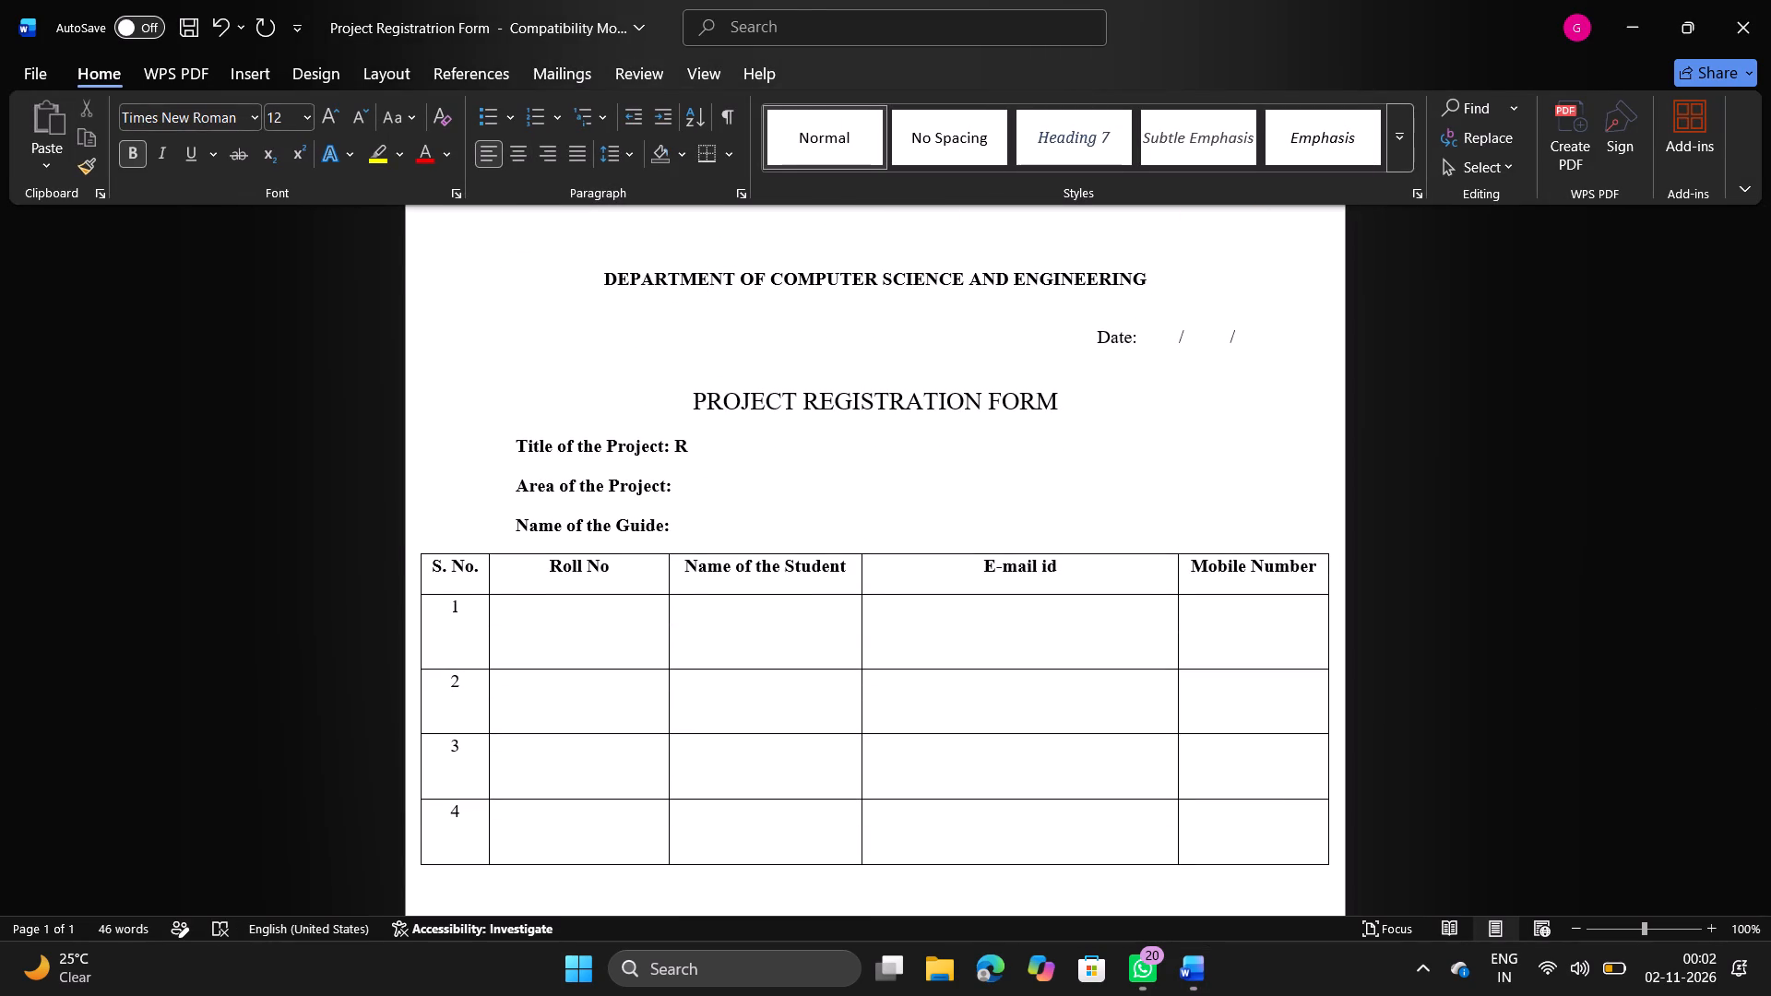
pyautogui.press('BackSpace')
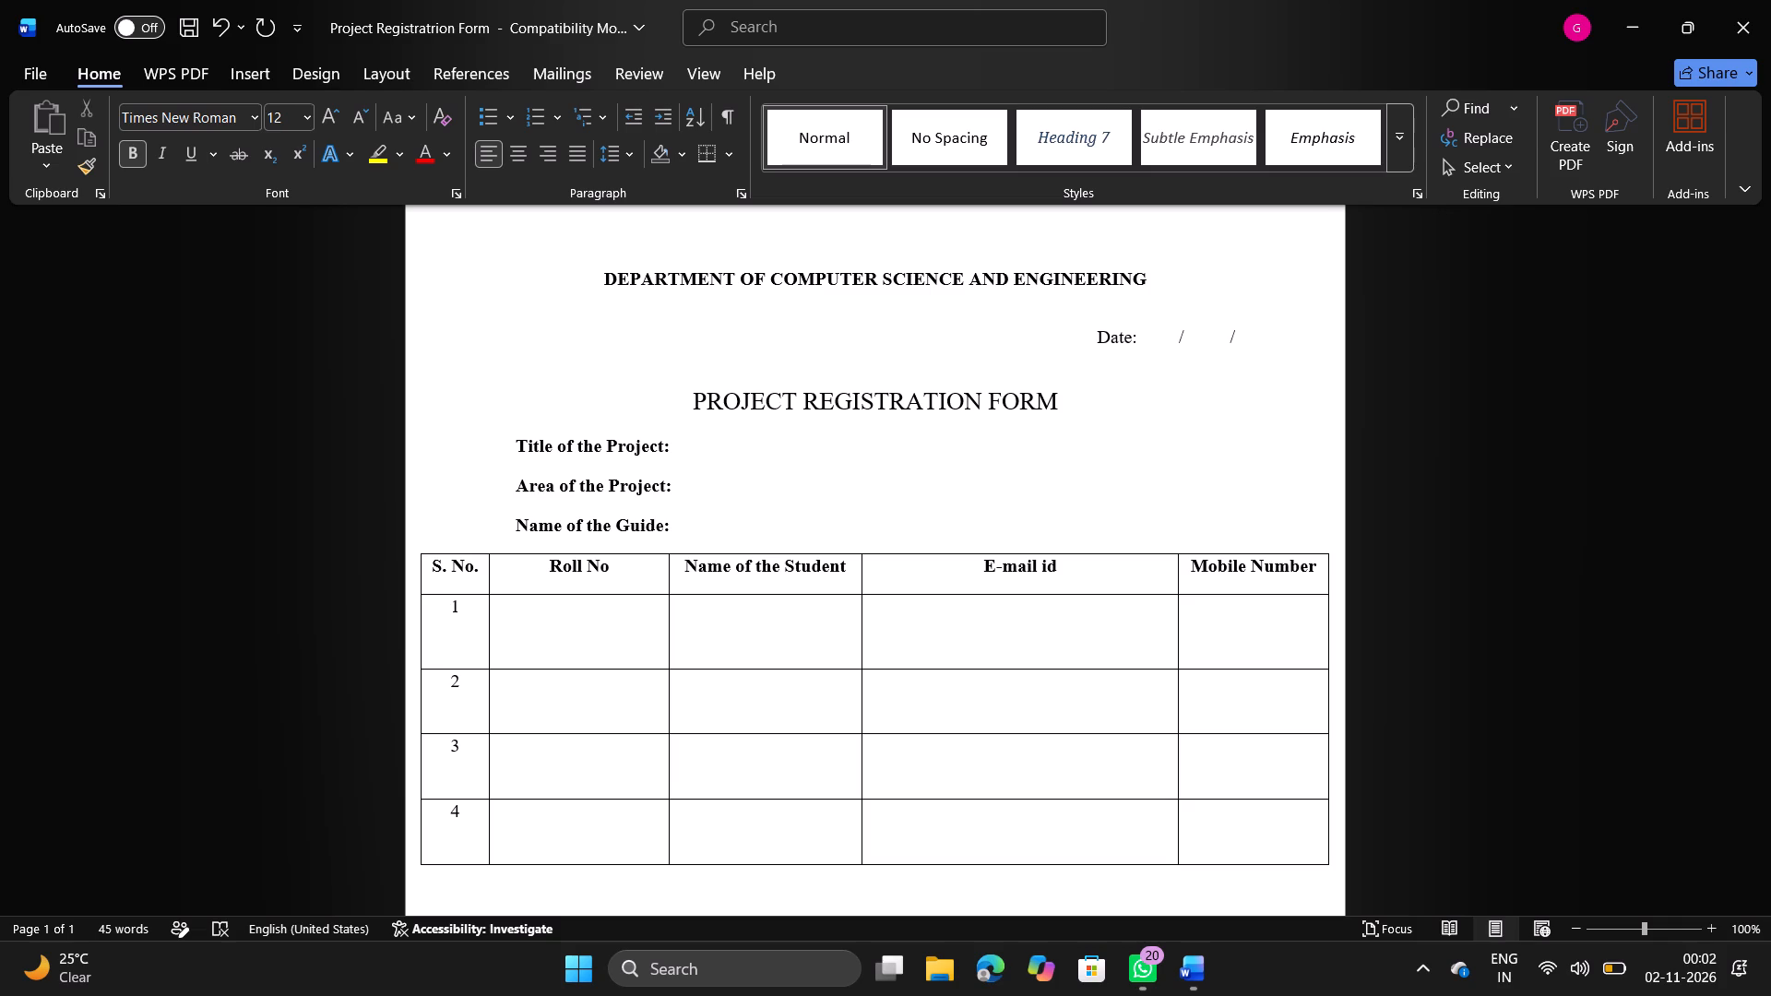
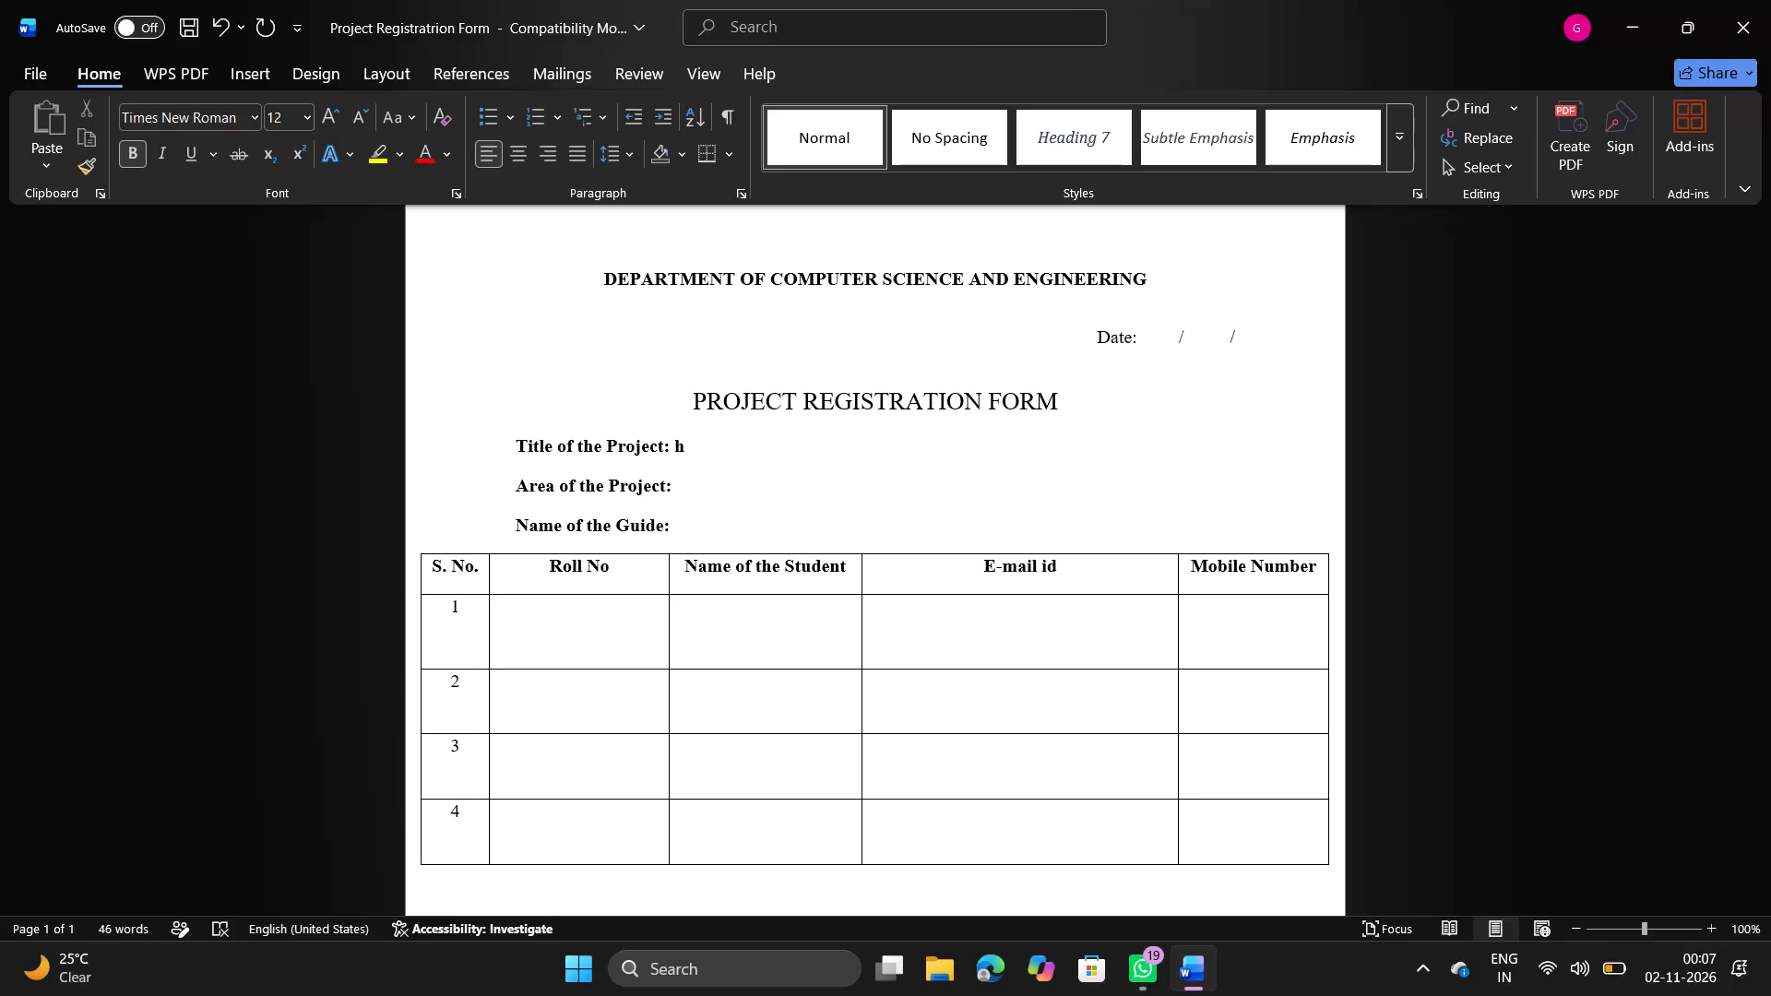
# Replace the stray letter after "Title of the Project:" with the title "House price Prediction".
pyautogui.press('BackSpace')
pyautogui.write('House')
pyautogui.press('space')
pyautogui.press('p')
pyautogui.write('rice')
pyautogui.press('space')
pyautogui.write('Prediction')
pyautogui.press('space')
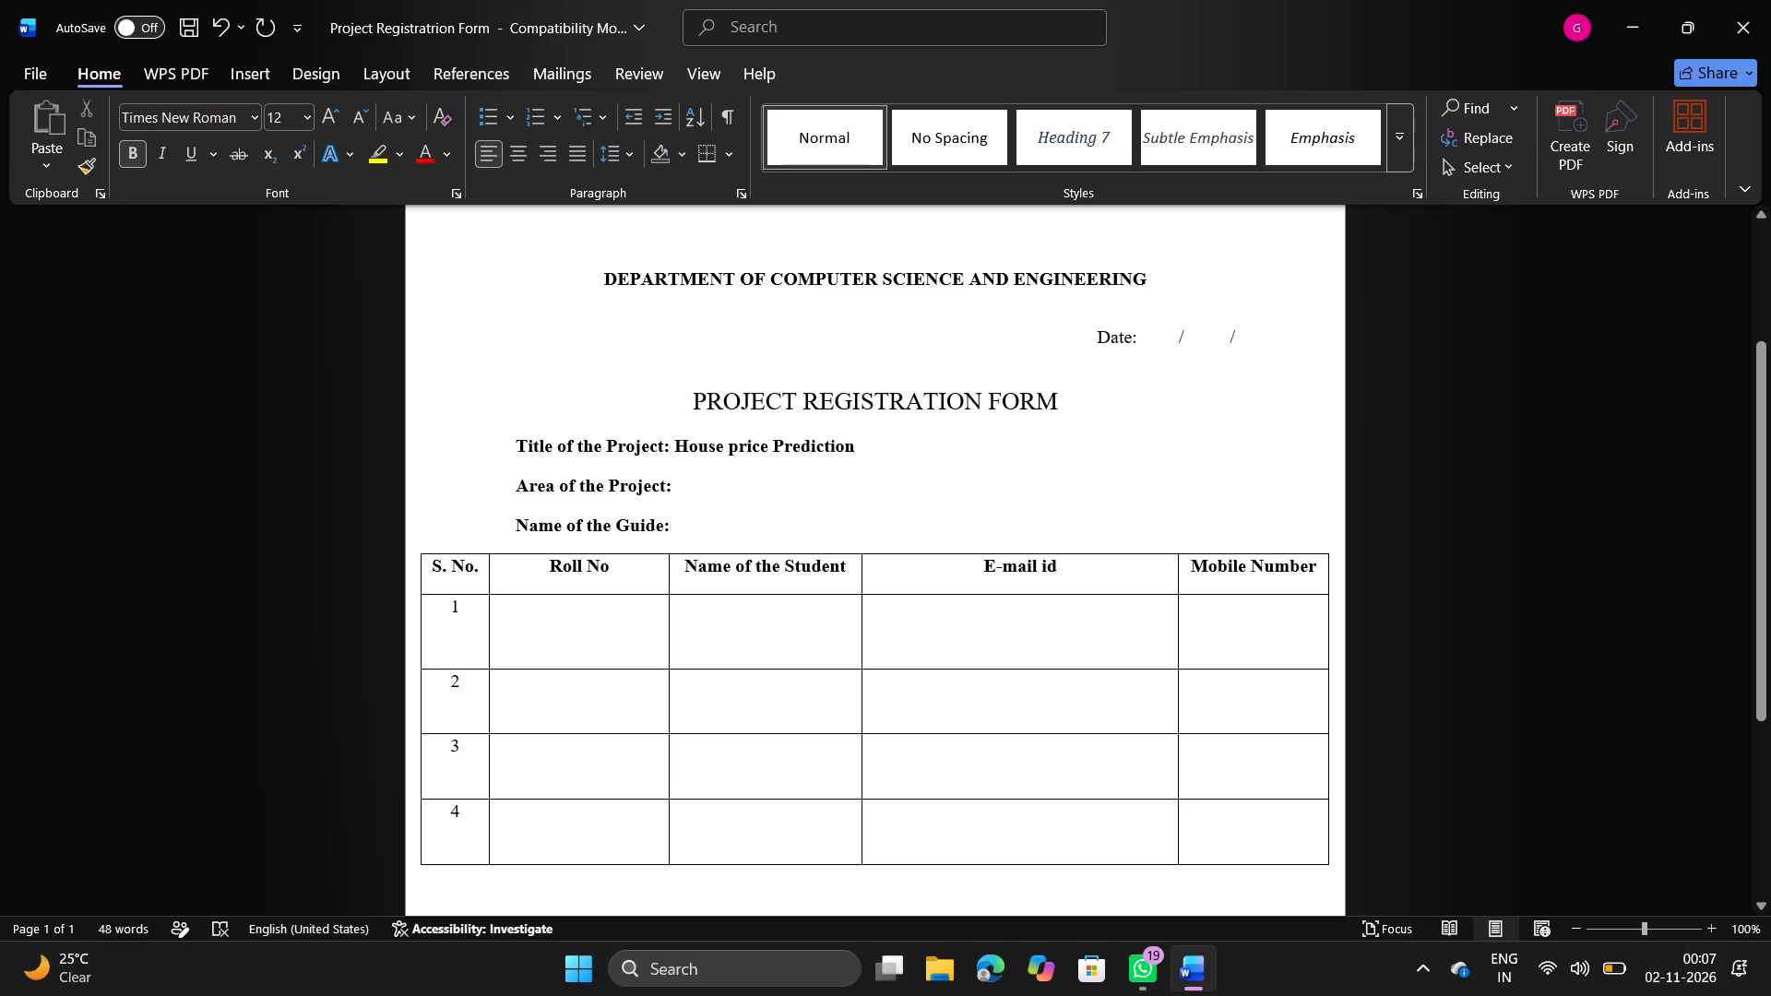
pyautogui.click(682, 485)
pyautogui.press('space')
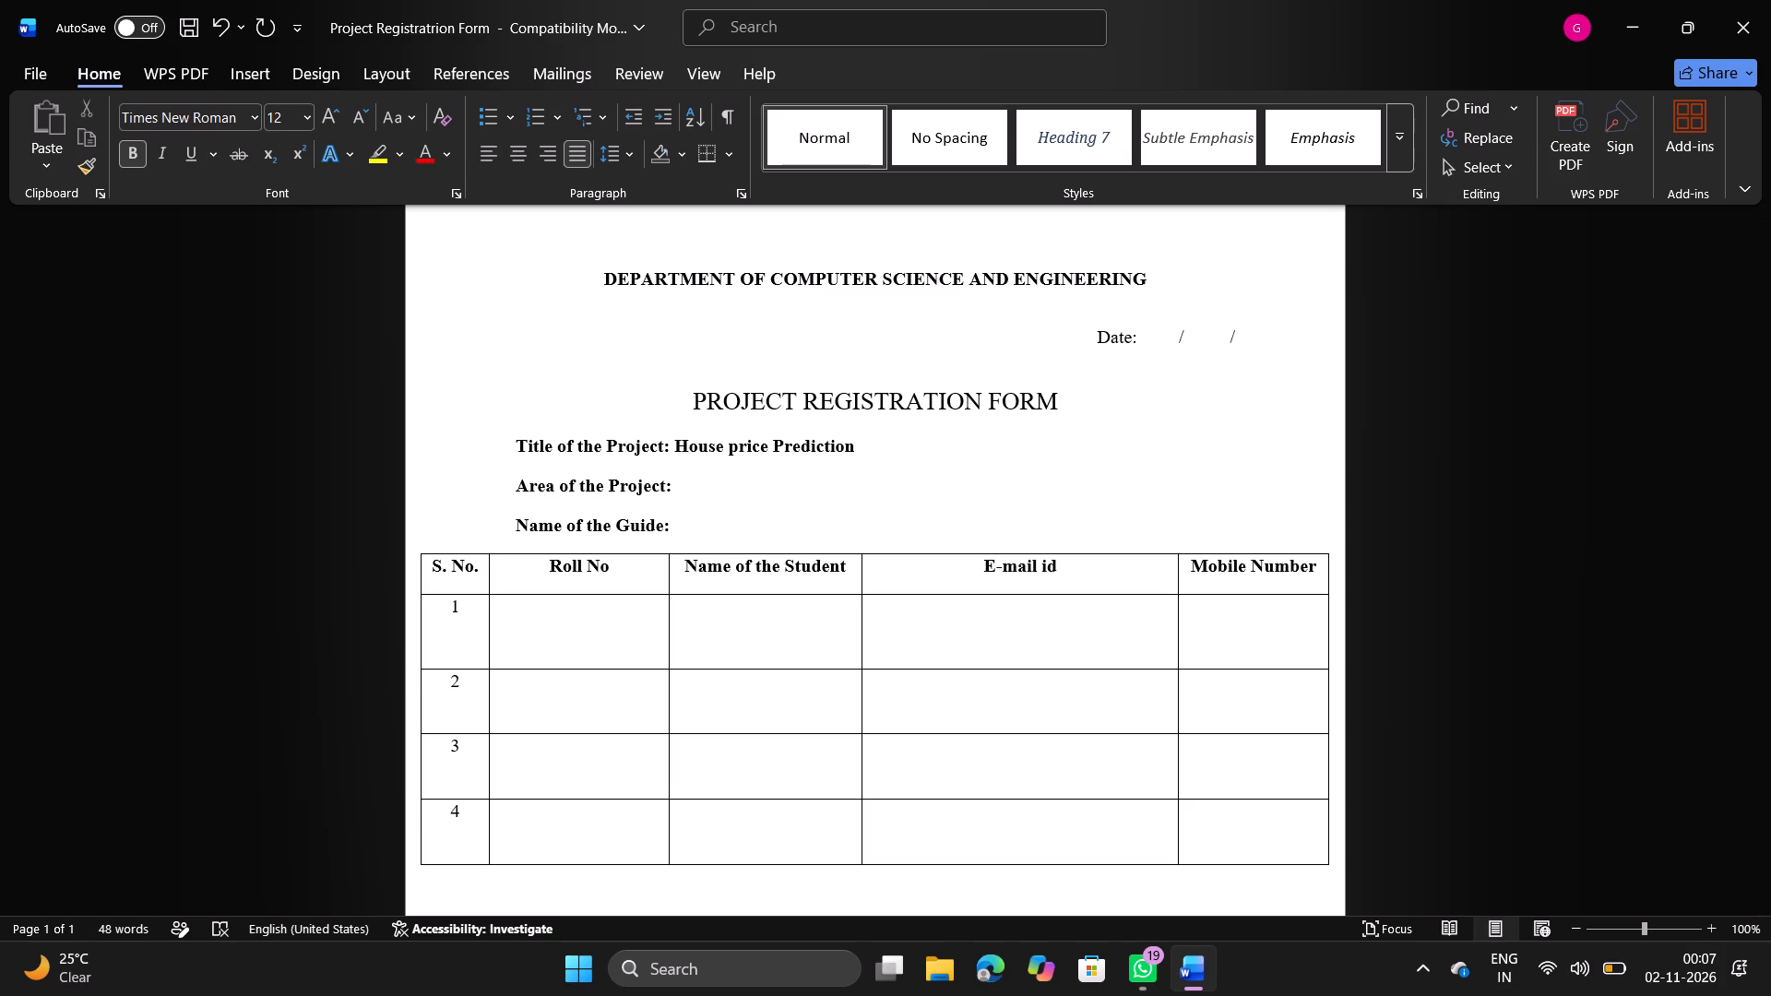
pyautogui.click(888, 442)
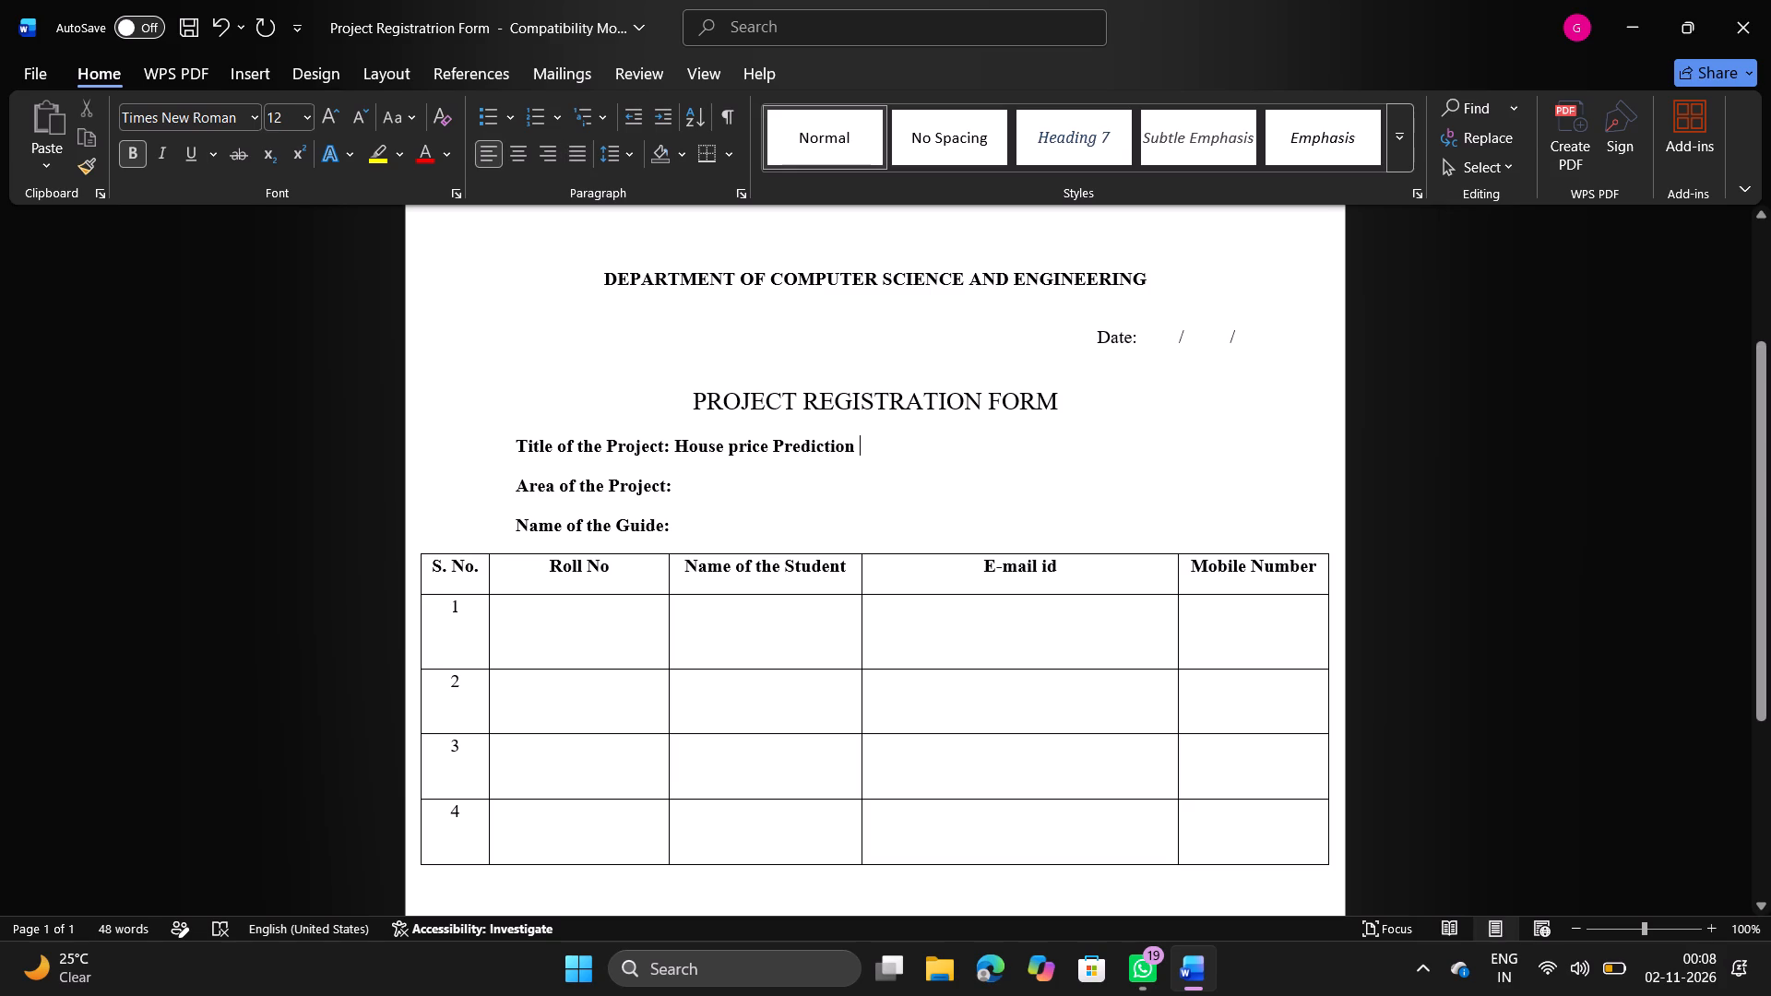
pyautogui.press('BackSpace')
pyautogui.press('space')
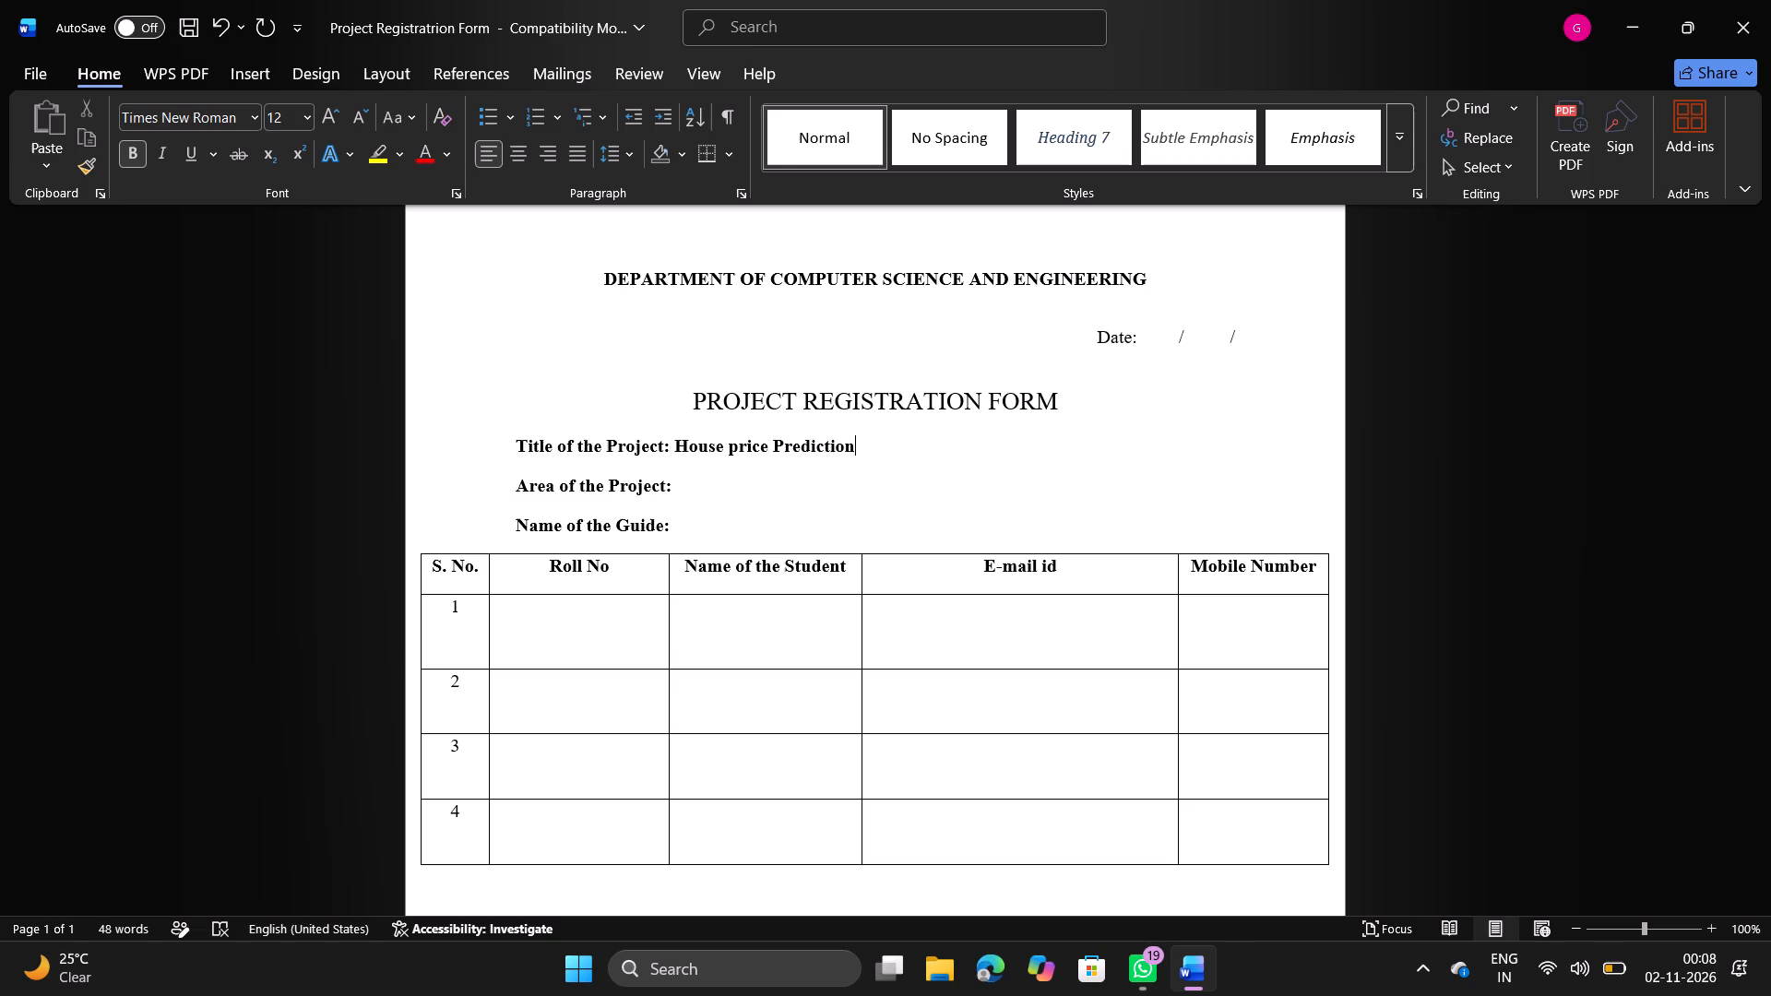
# Enter "Machine Learning" after the "Area of the Project:" label in the registration form.
pyautogui.click(681, 482)
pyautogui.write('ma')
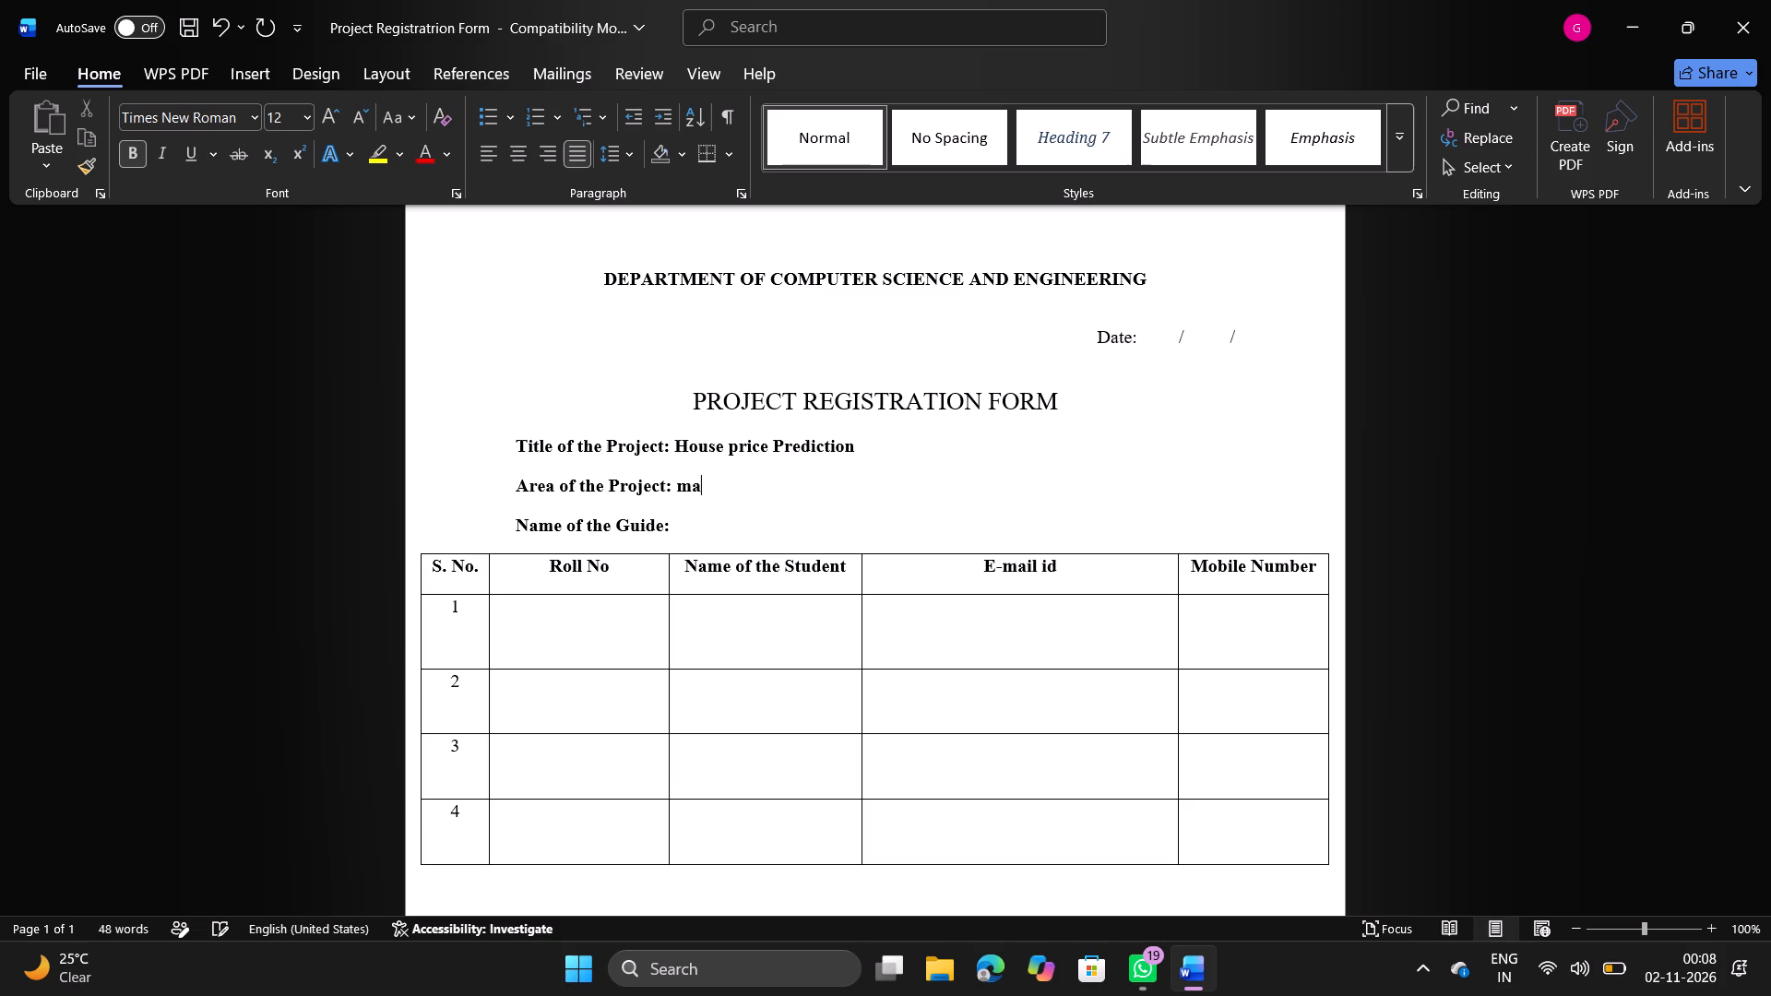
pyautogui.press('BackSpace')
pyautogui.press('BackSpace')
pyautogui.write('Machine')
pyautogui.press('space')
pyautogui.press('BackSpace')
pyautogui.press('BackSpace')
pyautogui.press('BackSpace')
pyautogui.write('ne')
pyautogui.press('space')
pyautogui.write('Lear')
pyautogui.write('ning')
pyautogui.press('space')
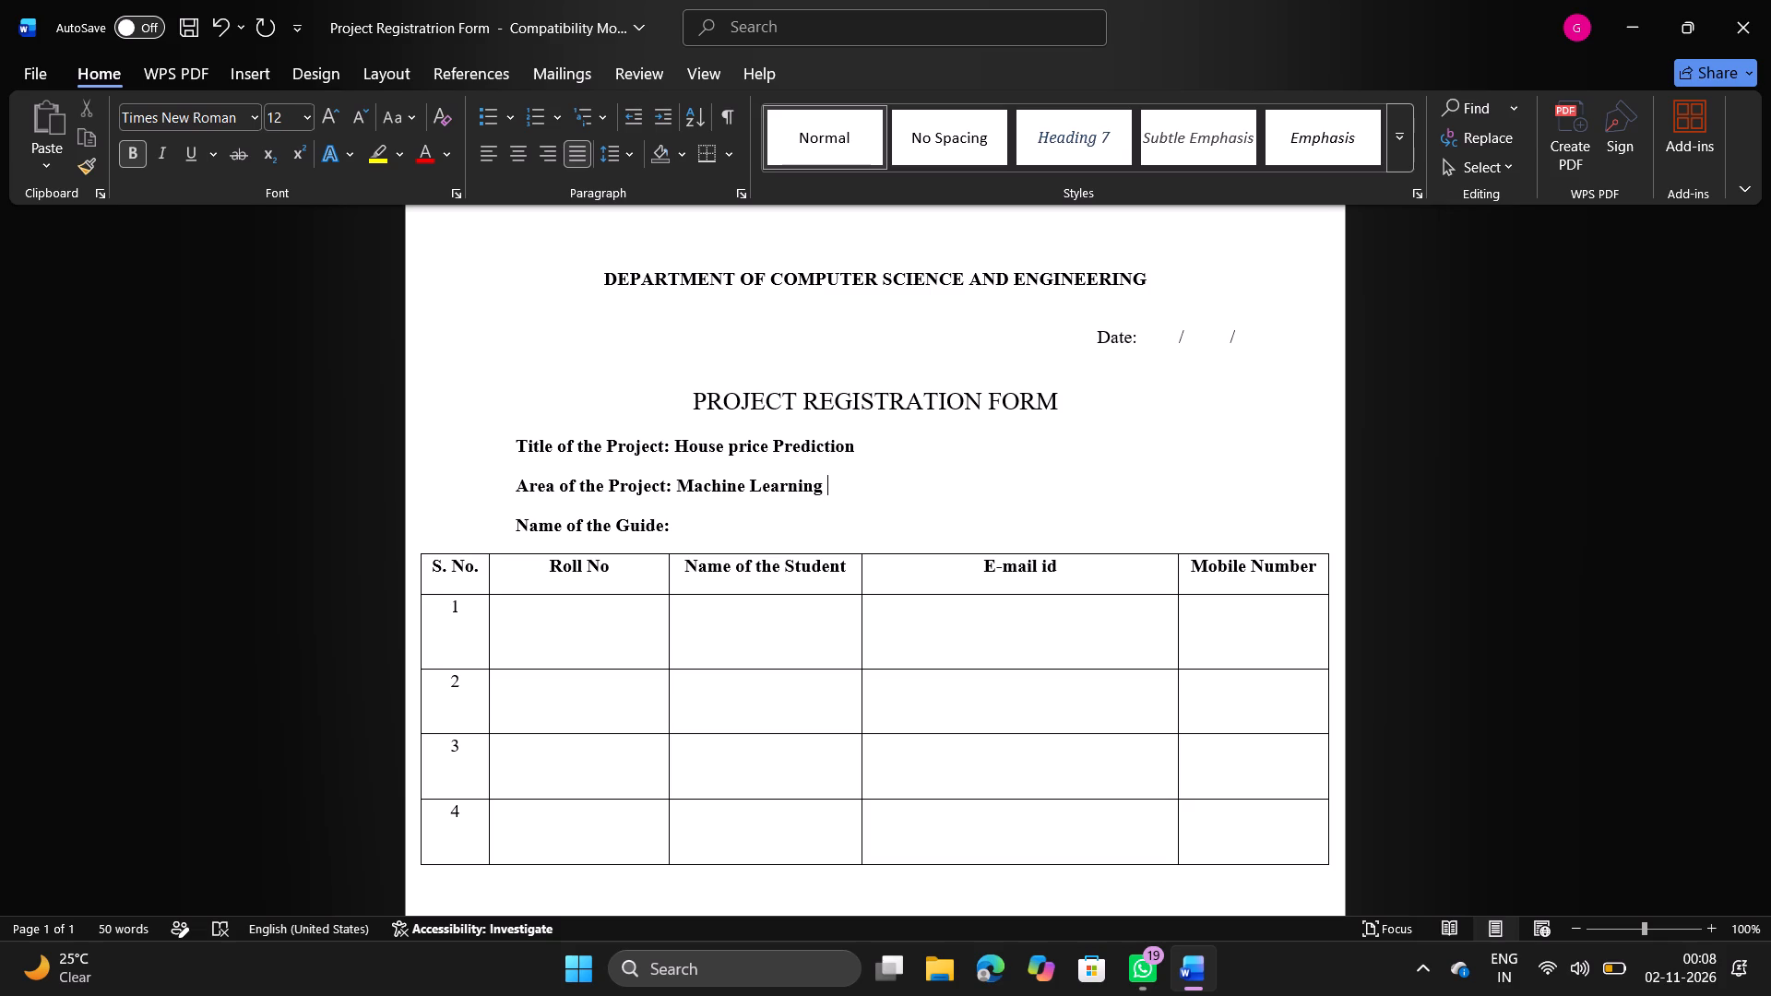
# Start the guide's name entry with a space after the "Name of the Guide:" label.
pyautogui.click(685, 516)
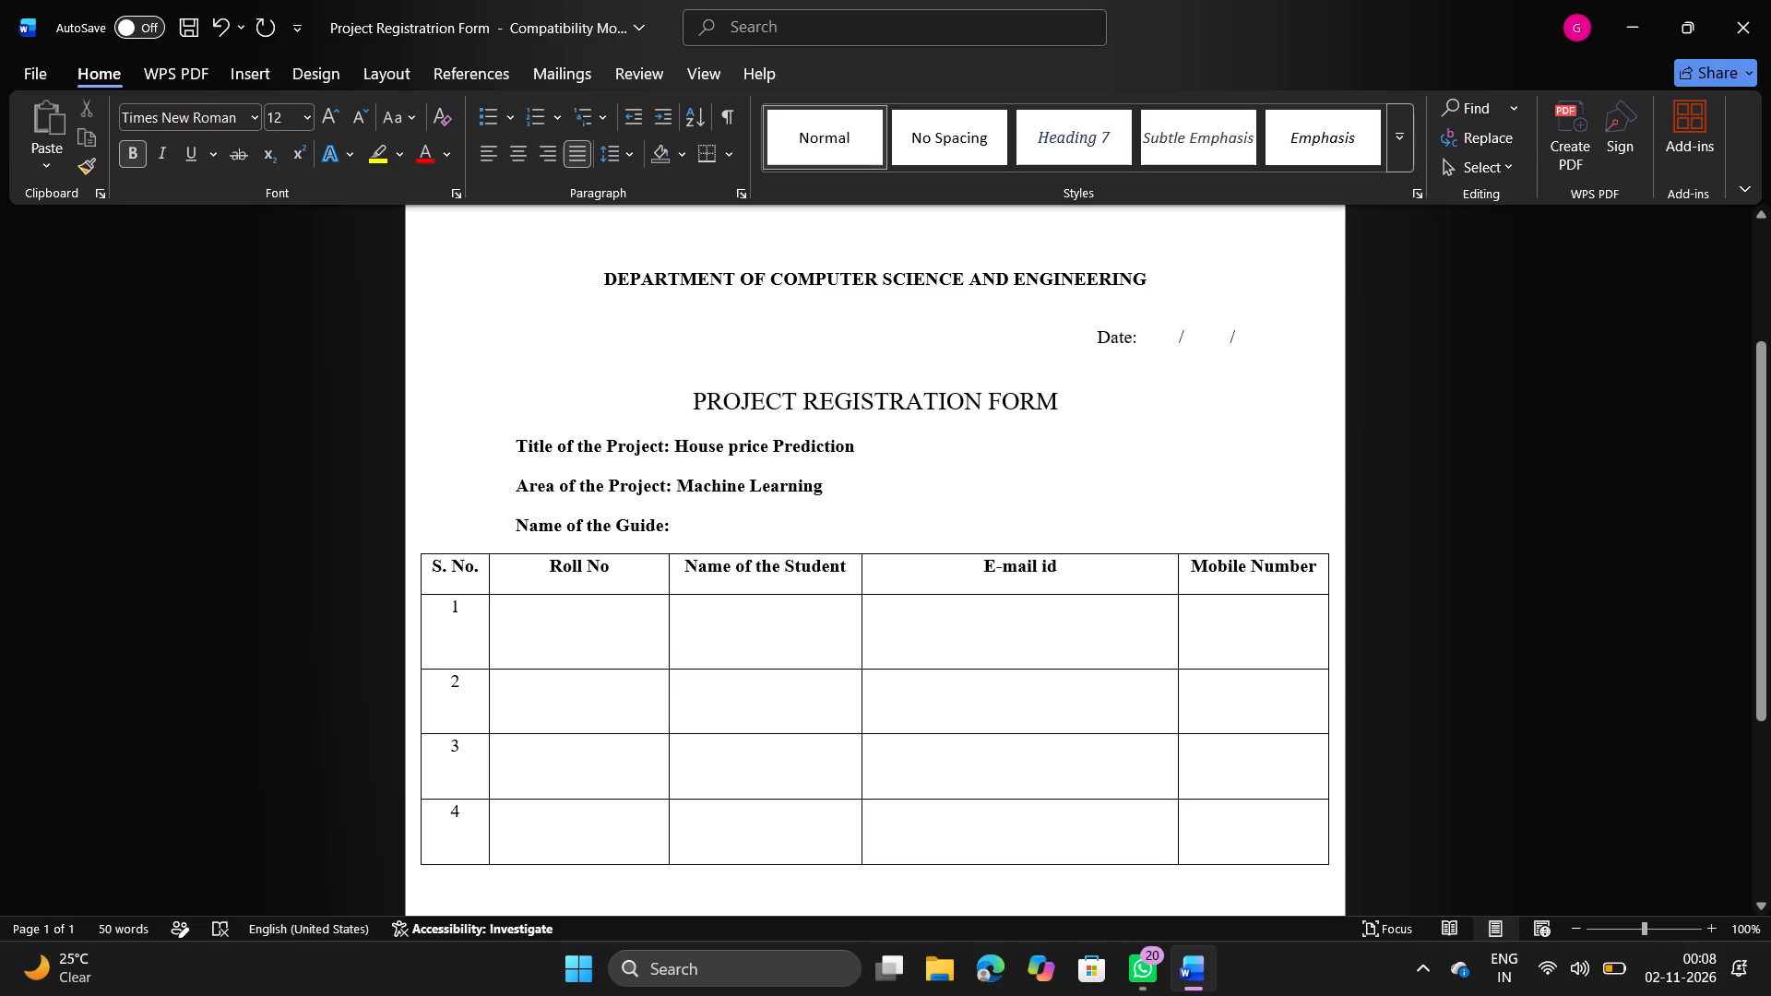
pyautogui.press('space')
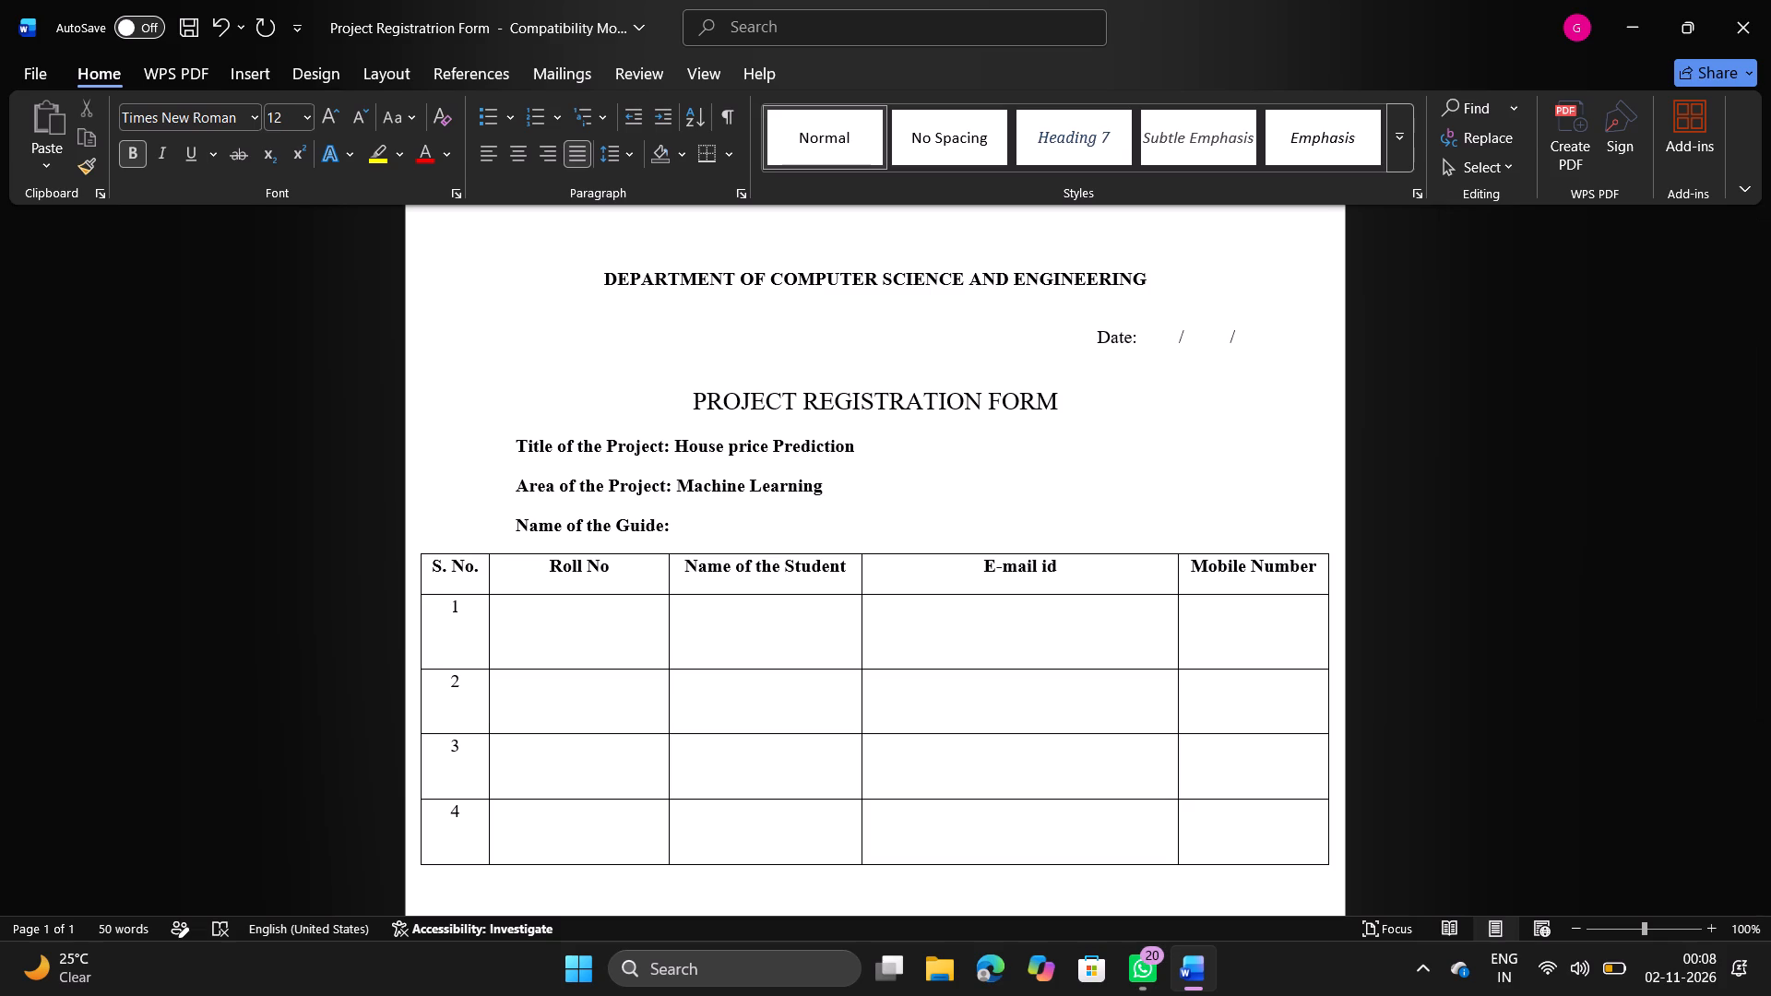
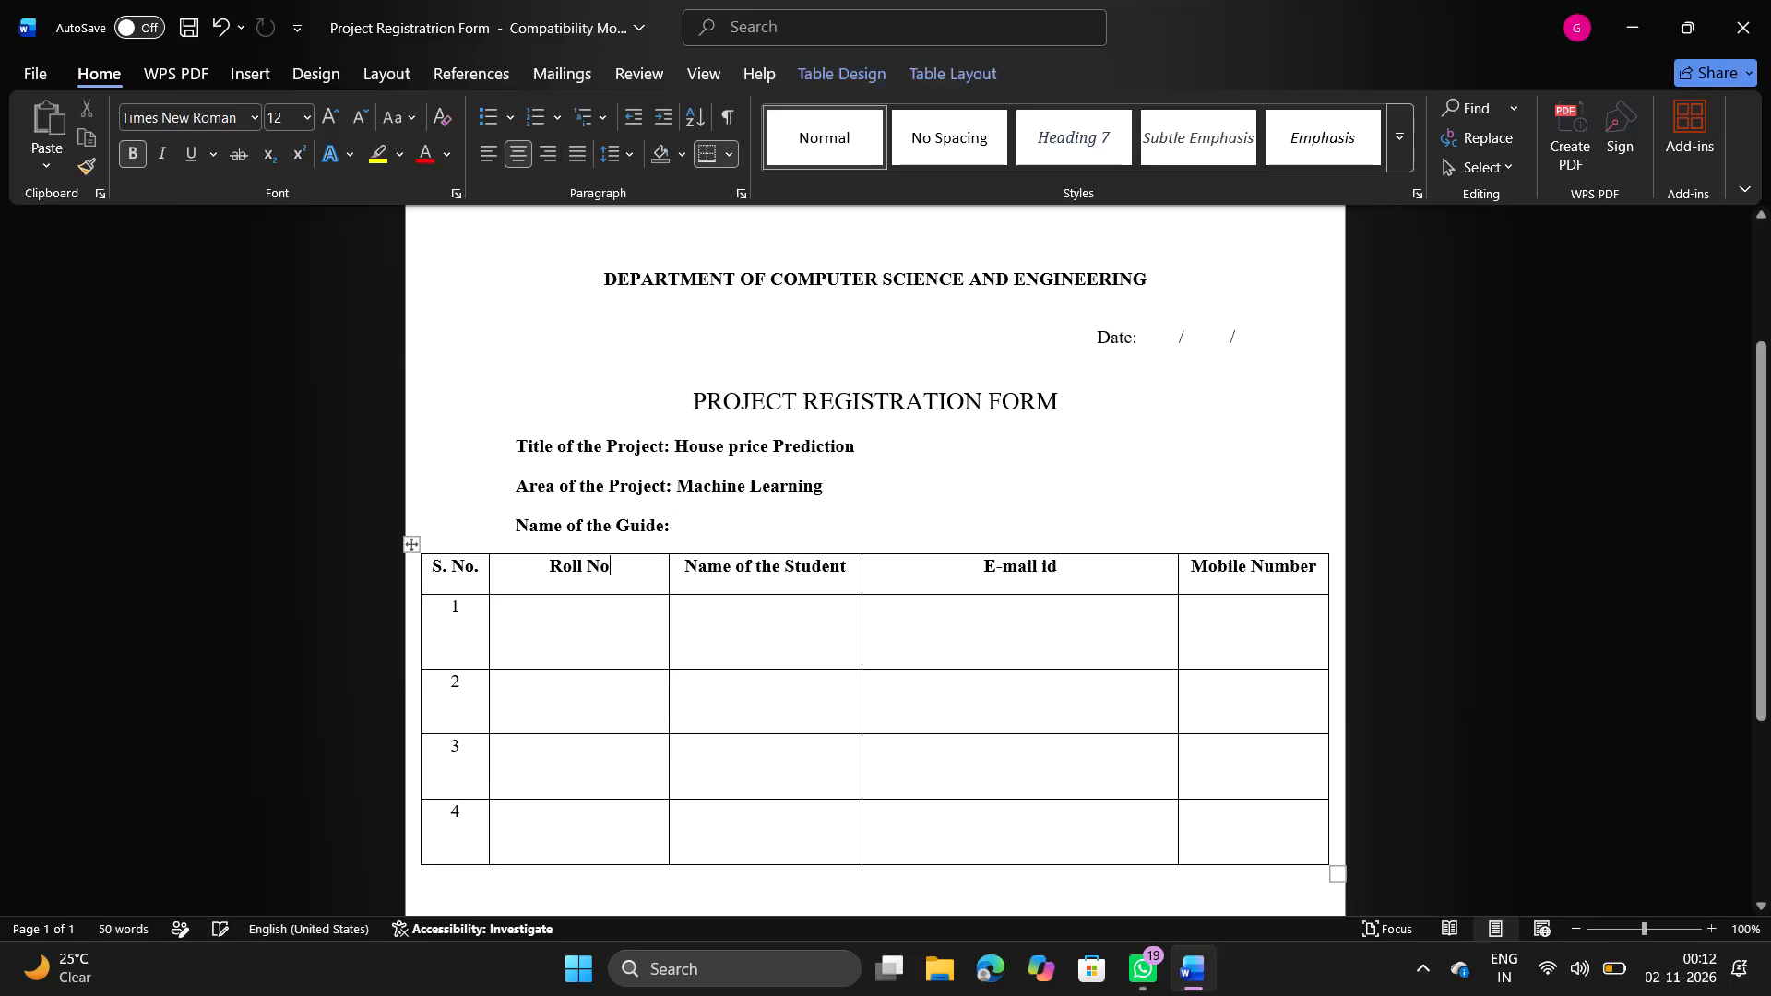
# Place the text cursor in the empty Roll No cell of the row for S. No. 1.
pyautogui.click(578, 633)
pyautogui.press('Down')
pyautogui.press('Up')
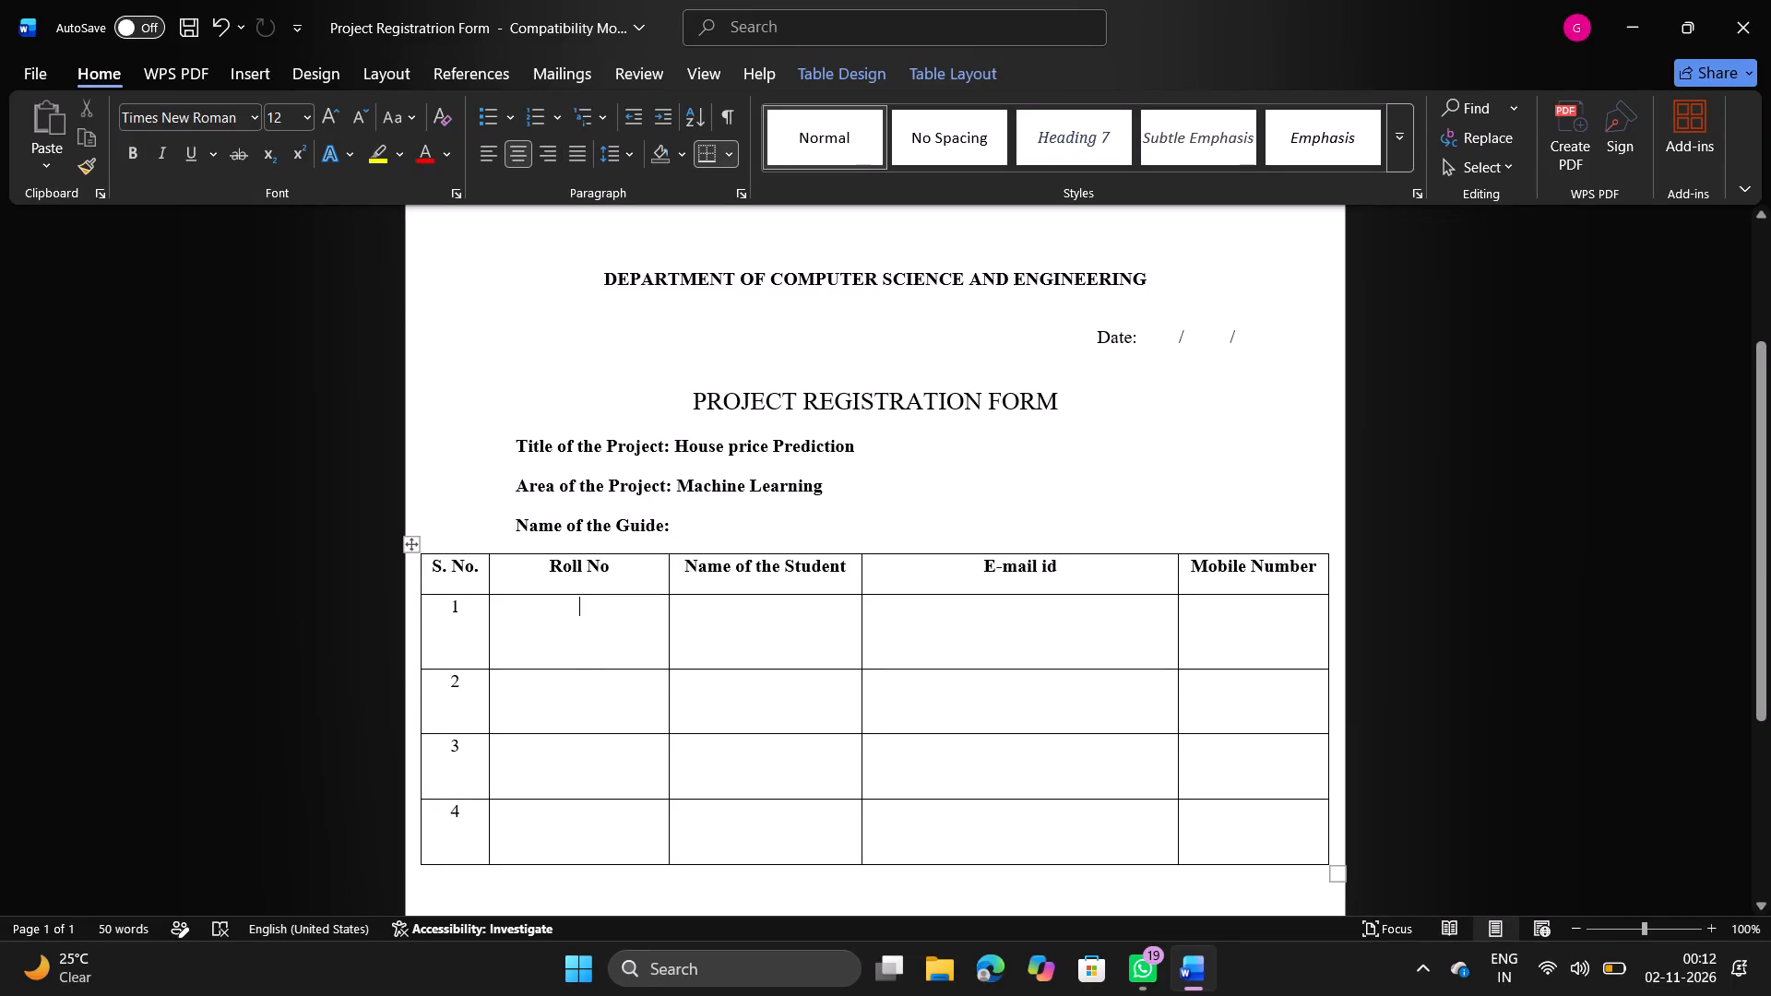
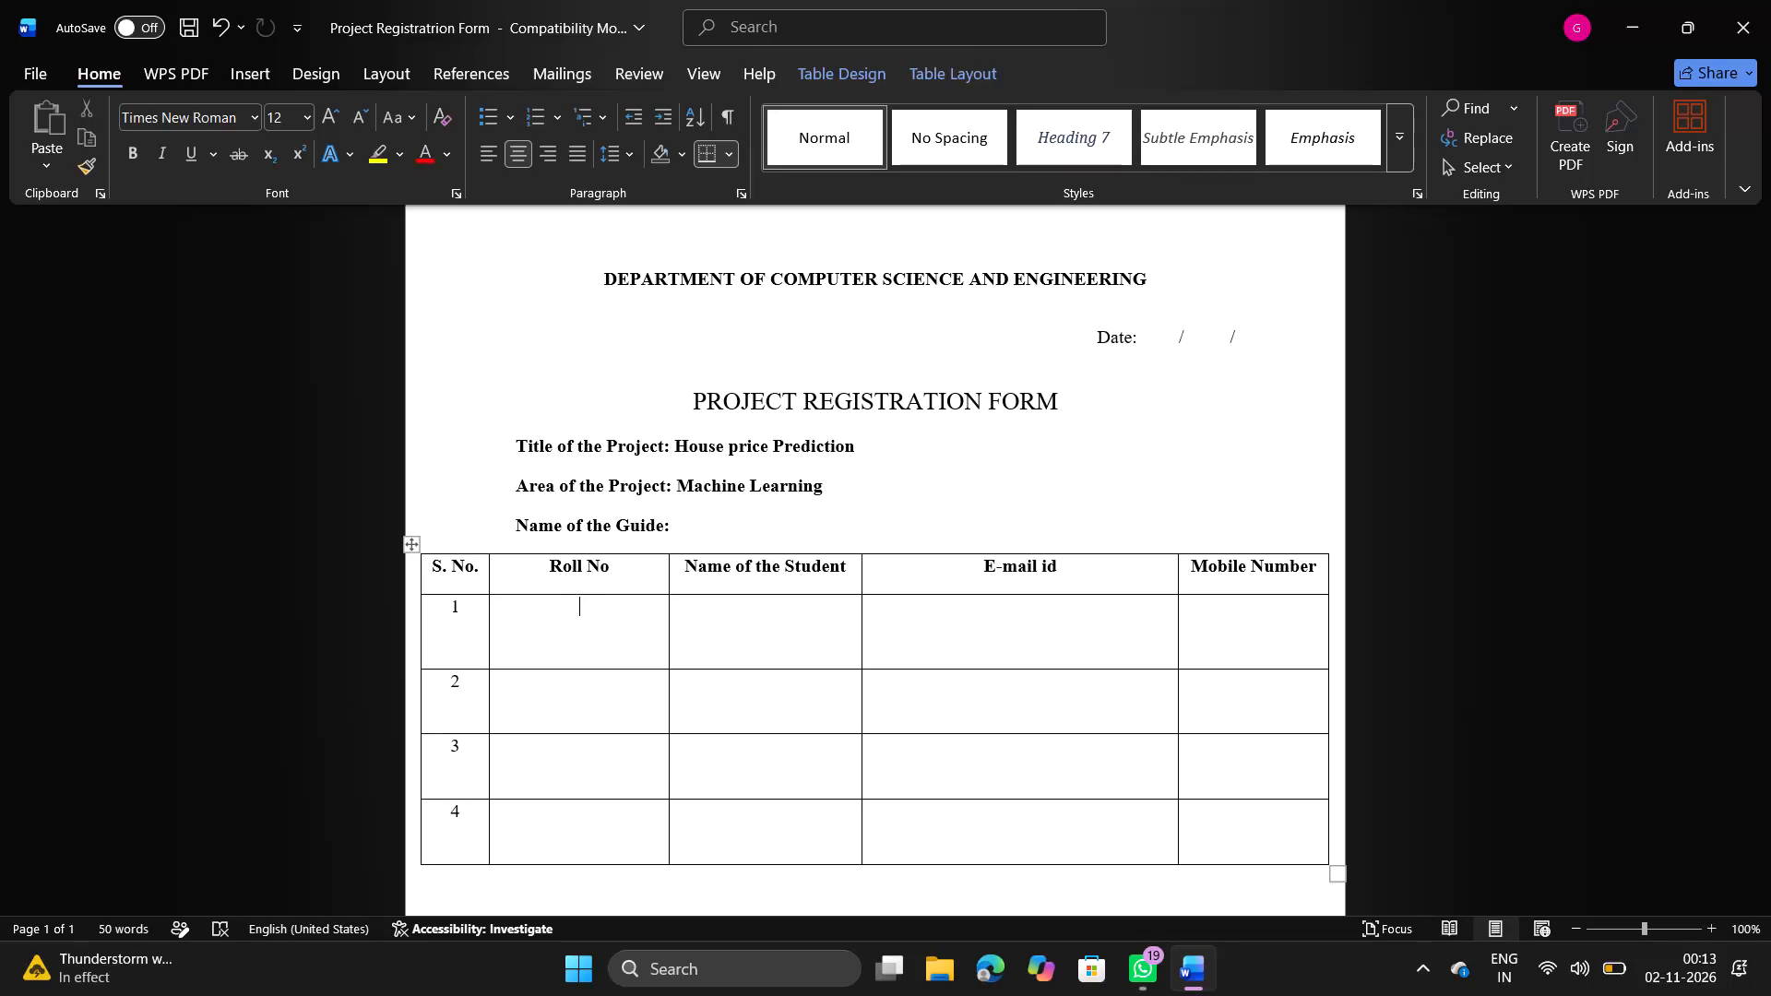
# Enter the first student's roll number in the Roll No cell of row 1, with its letters in capitals.
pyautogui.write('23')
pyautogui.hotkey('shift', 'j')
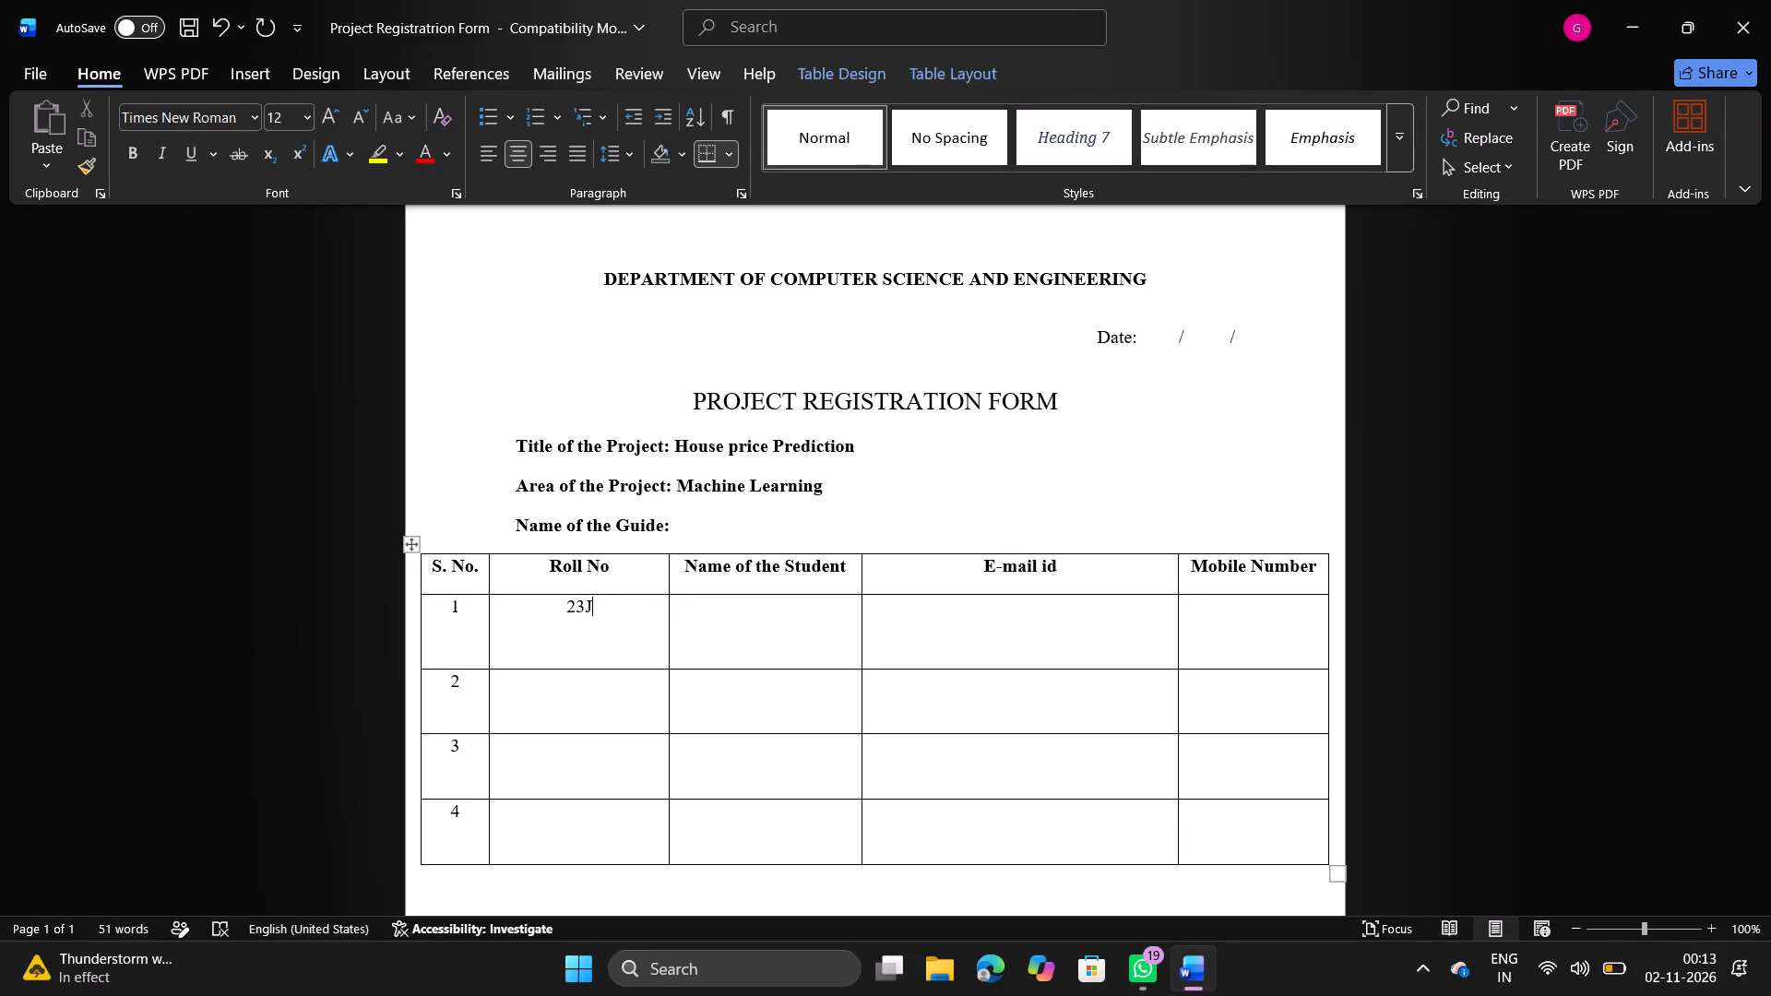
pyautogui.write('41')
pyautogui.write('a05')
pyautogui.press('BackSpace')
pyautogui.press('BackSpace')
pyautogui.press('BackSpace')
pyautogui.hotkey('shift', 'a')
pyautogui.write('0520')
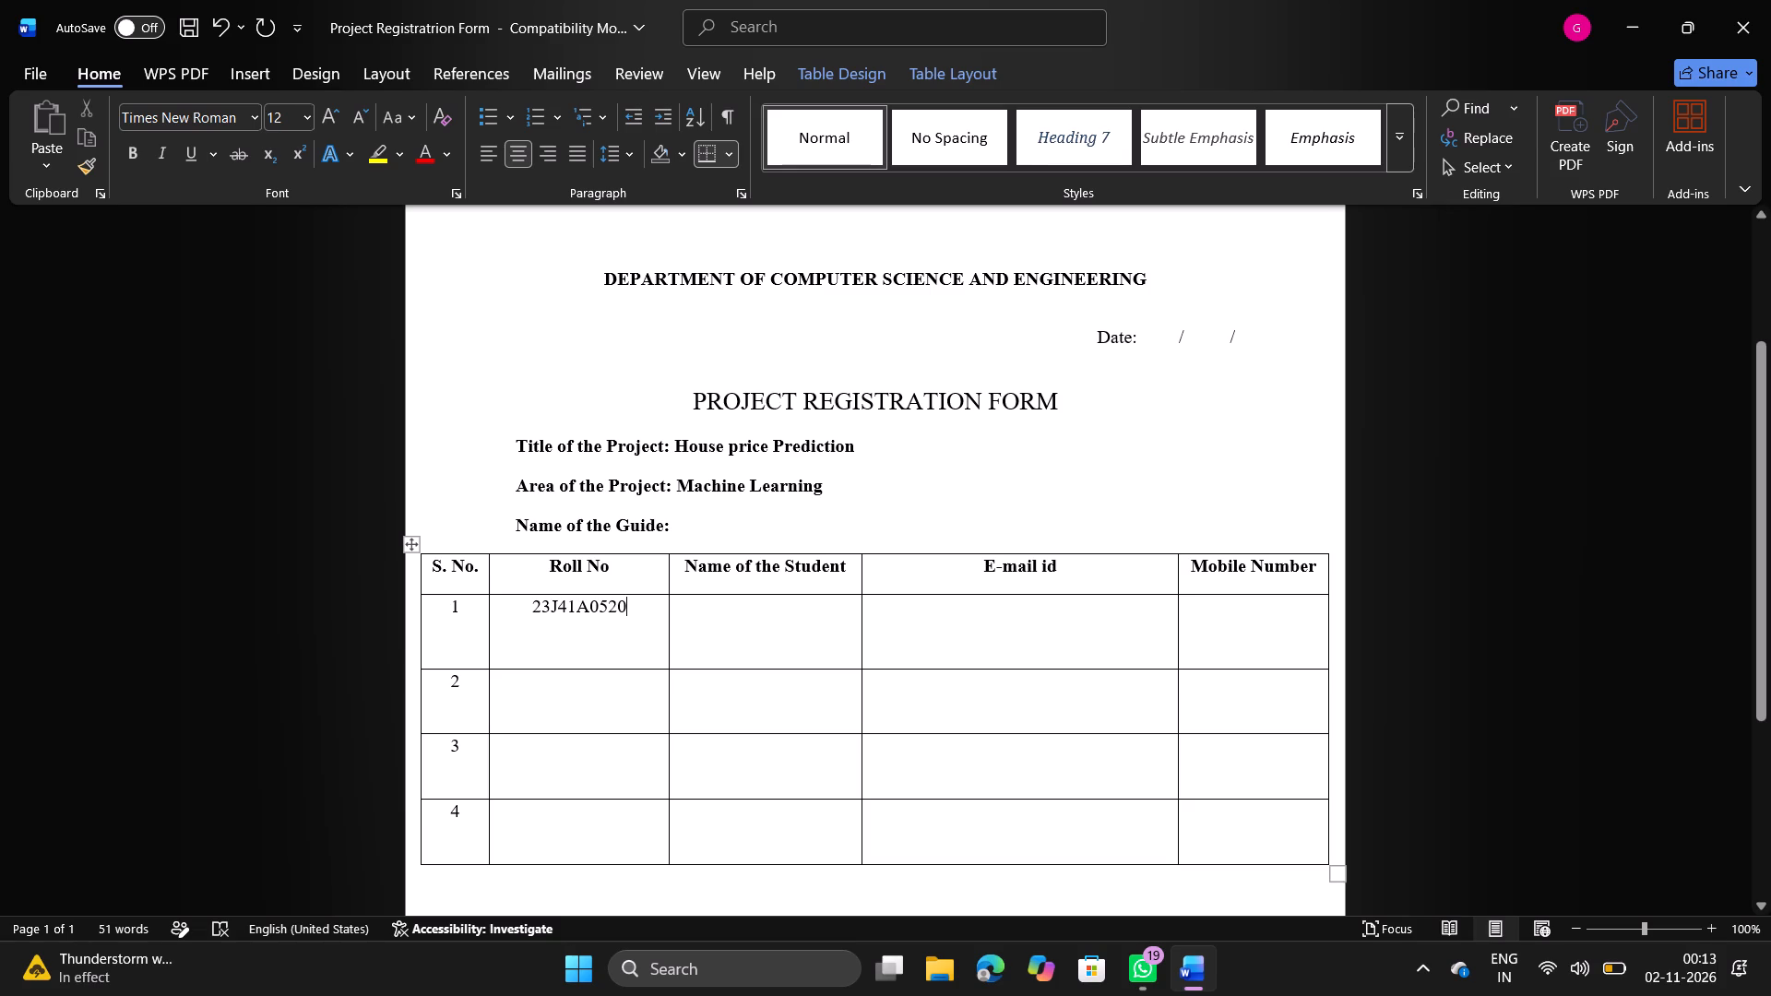
# Copy the roll number from row 1 into the Roll No cells of rows 2, 3 and 4.
pyautogui.moveTo(631, 604); pyautogui.dragTo(529, 605)
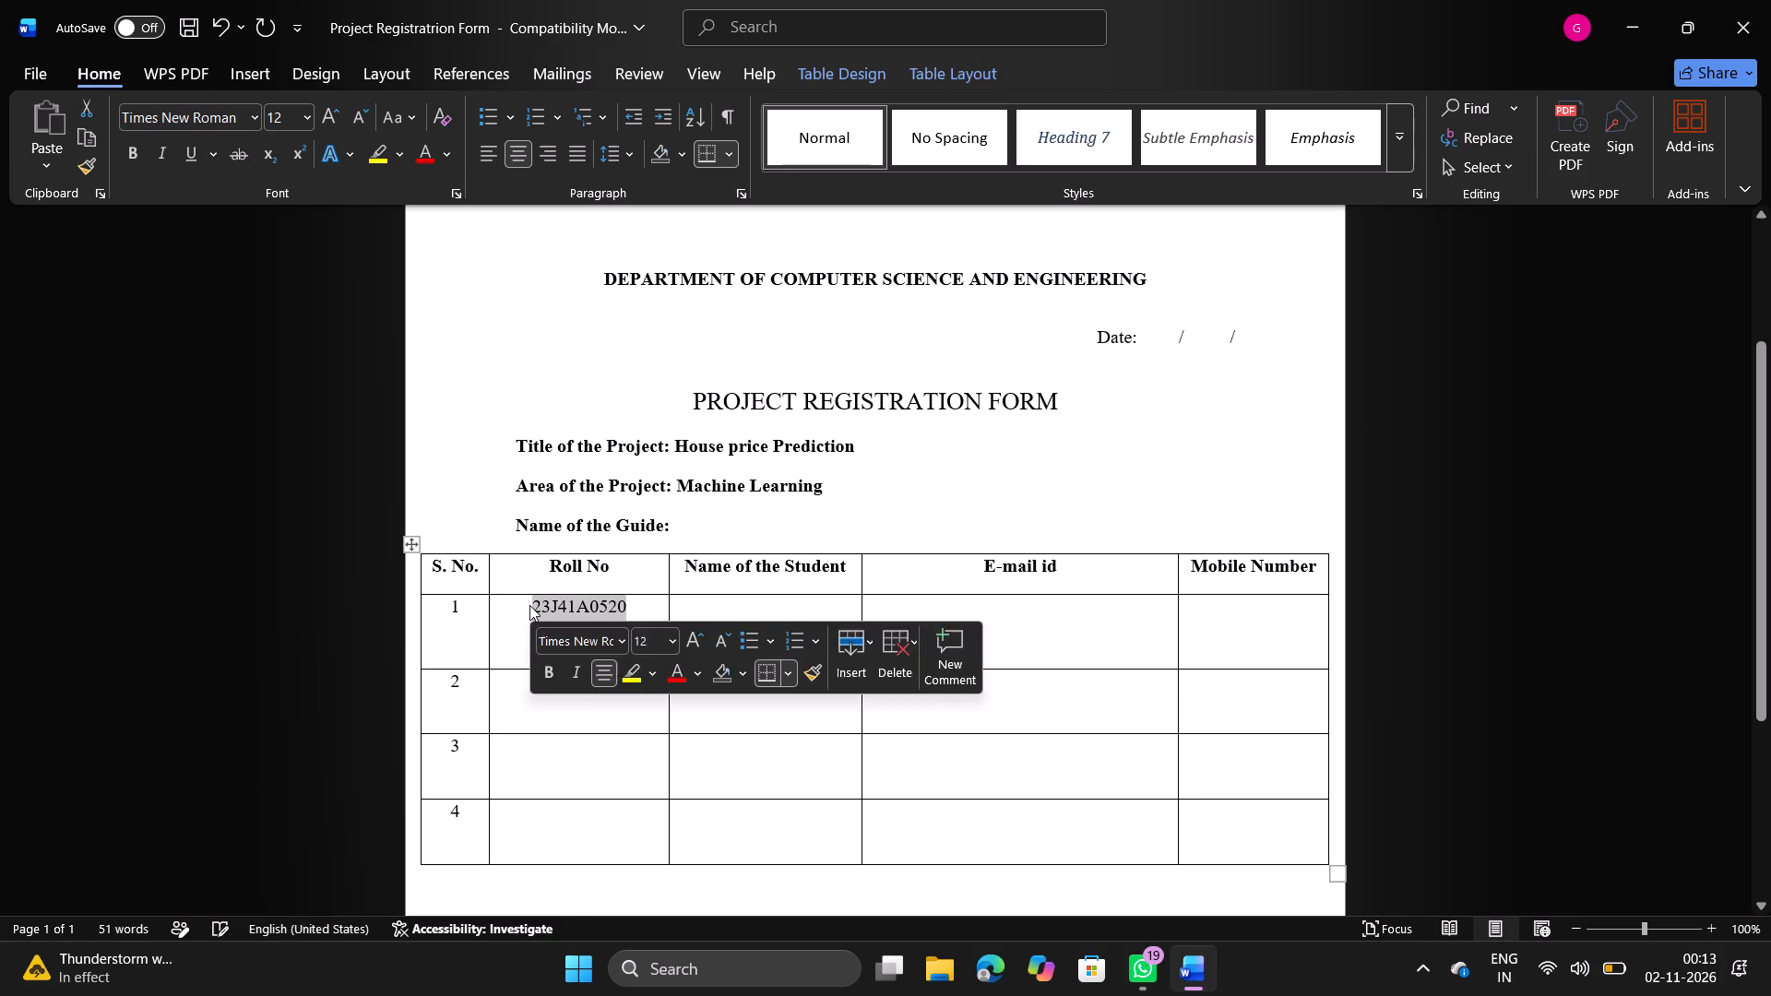
pyautogui.hotkey('ctrl', 'c')
pyautogui.click(553, 697)
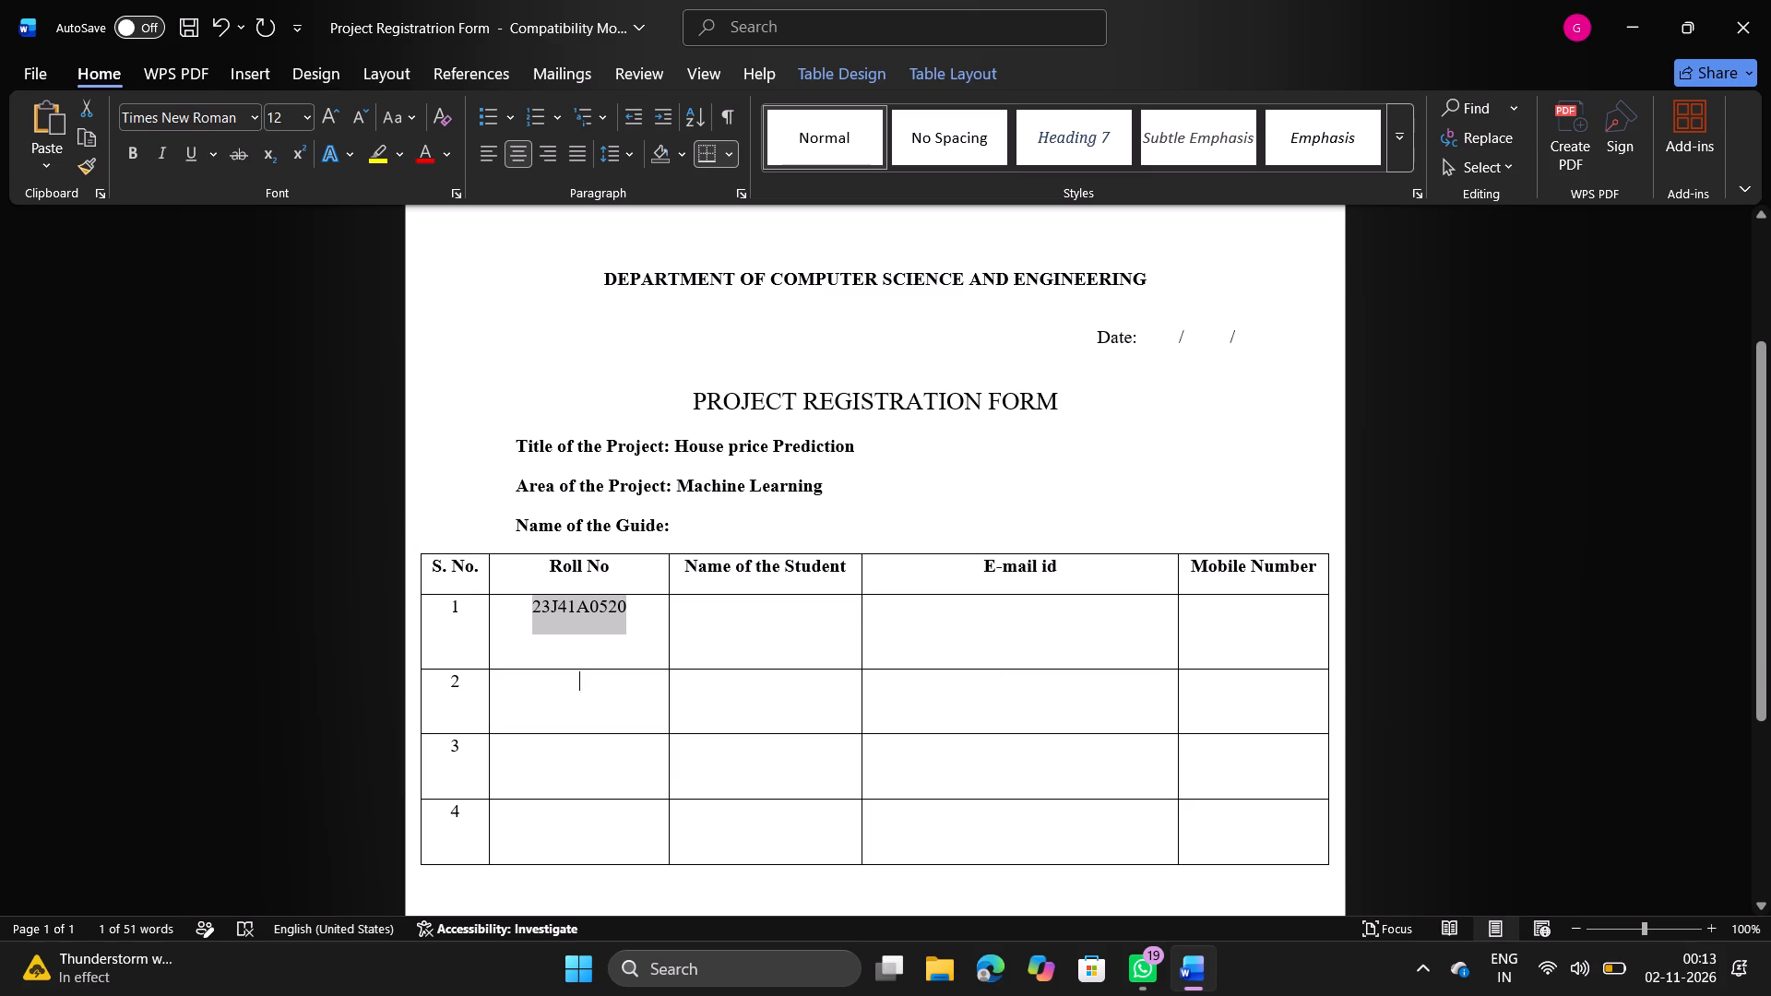
pyautogui.hotkey('ctrl', 'v')
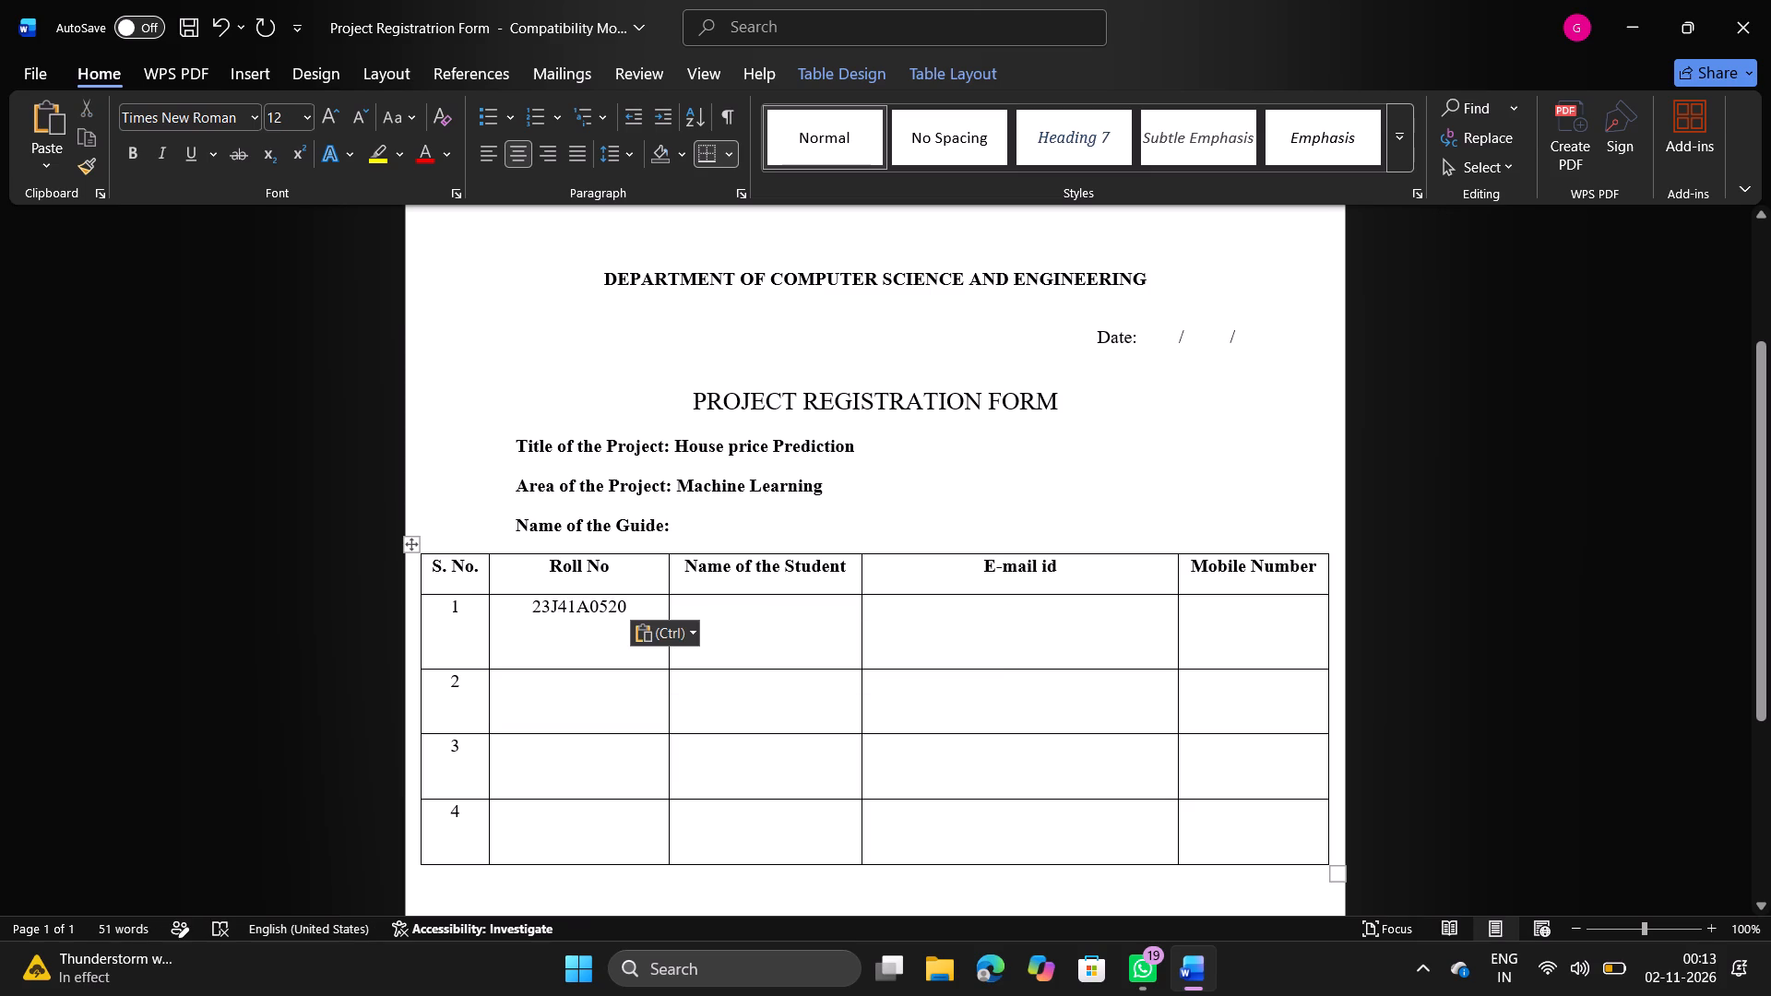
pyautogui.click(597, 676)
pyautogui.hotkey('ctrl', 'v')
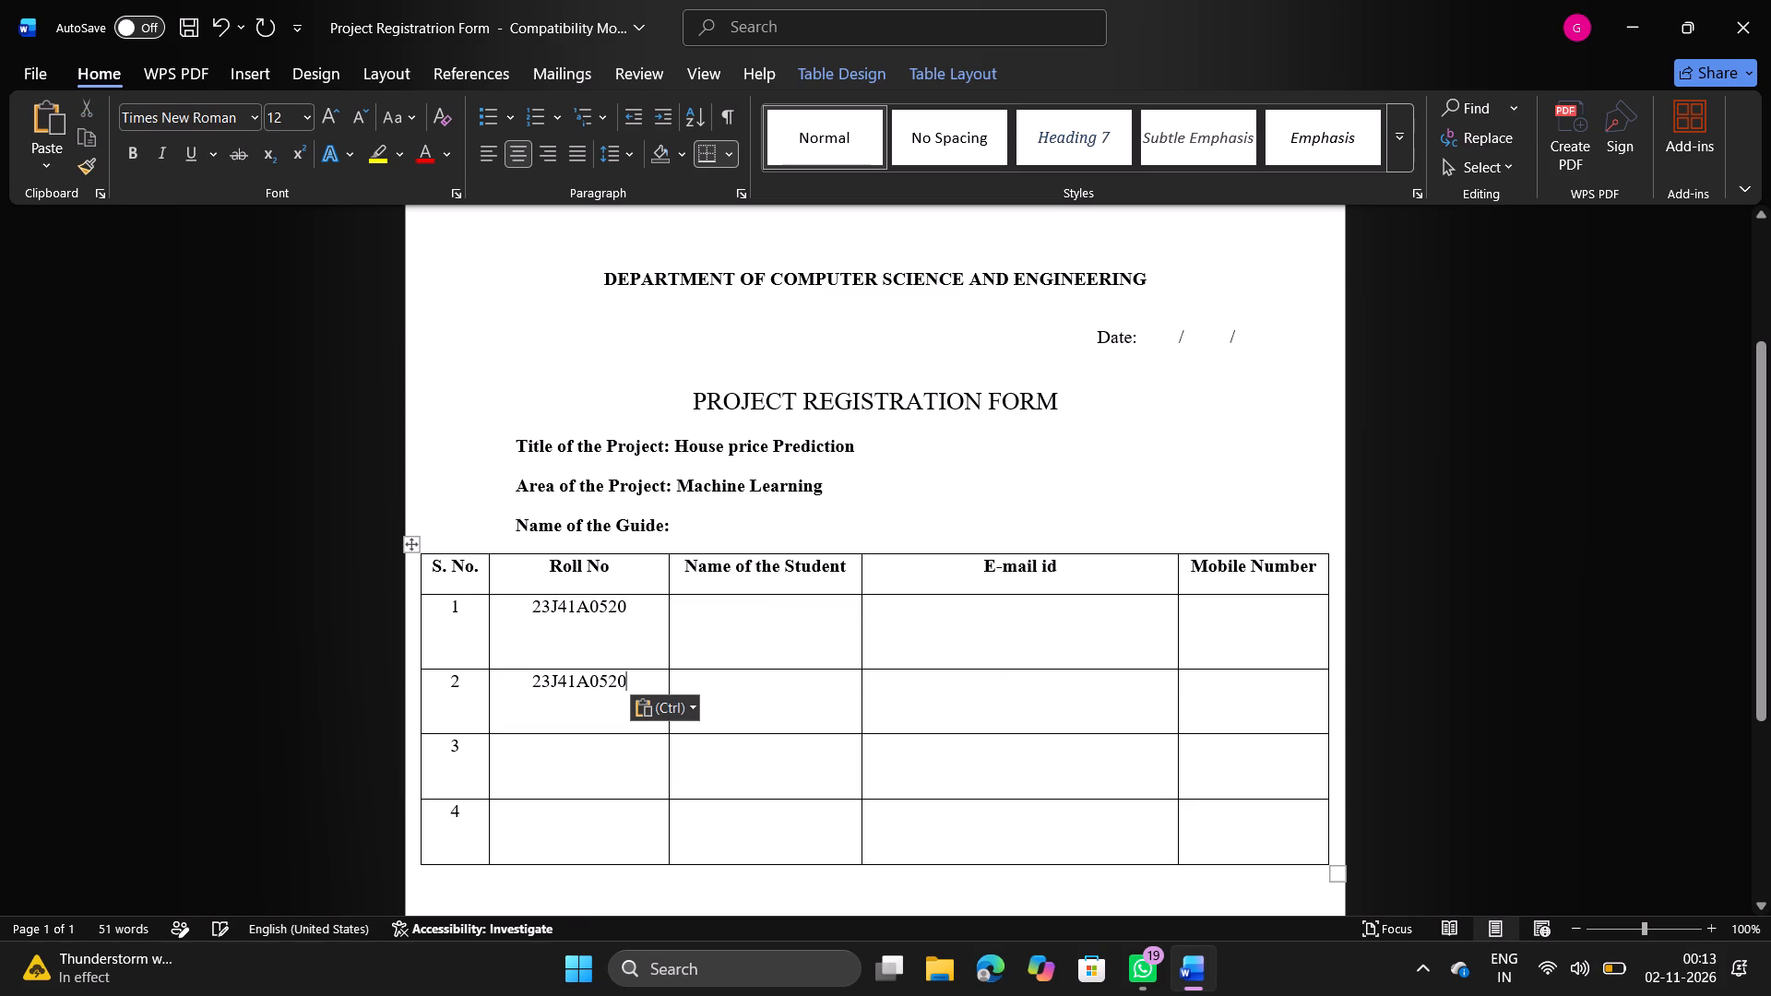
pyautogui.click(574, 741)
pyautogui.hotkey('ctrl', 'v')
pyautogui.click(566, 822)
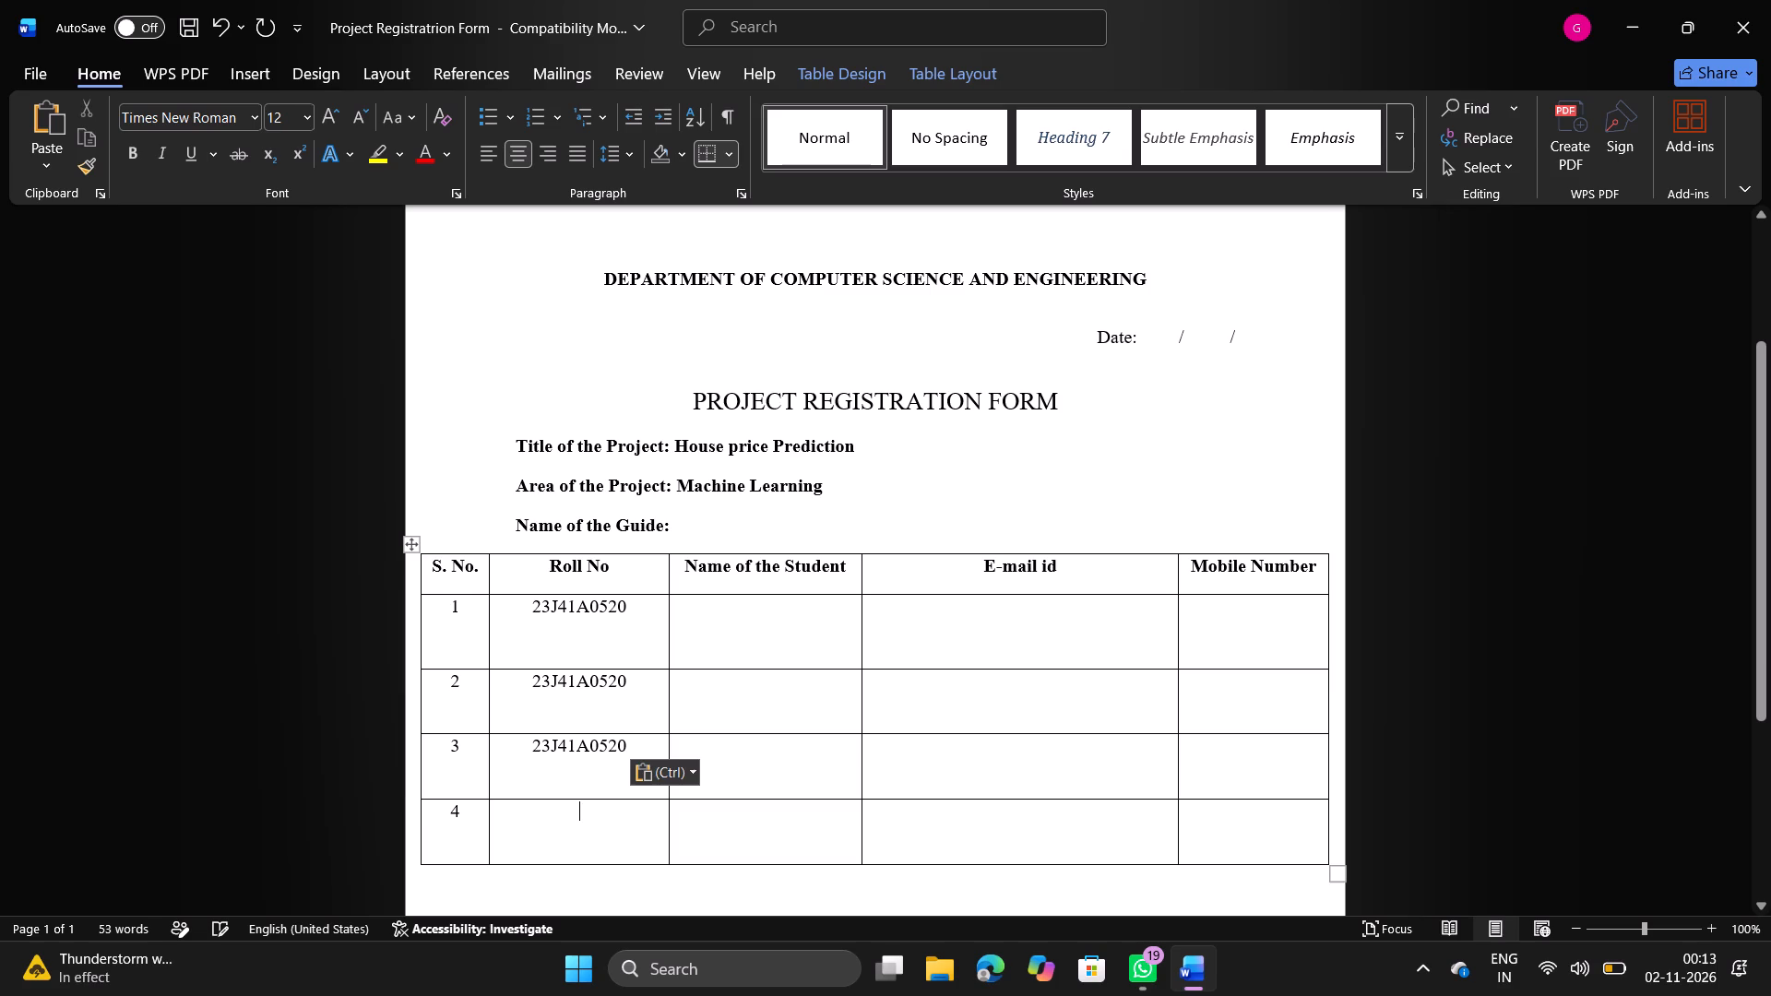
pyautogui.hotkey('ctrl', 'v')
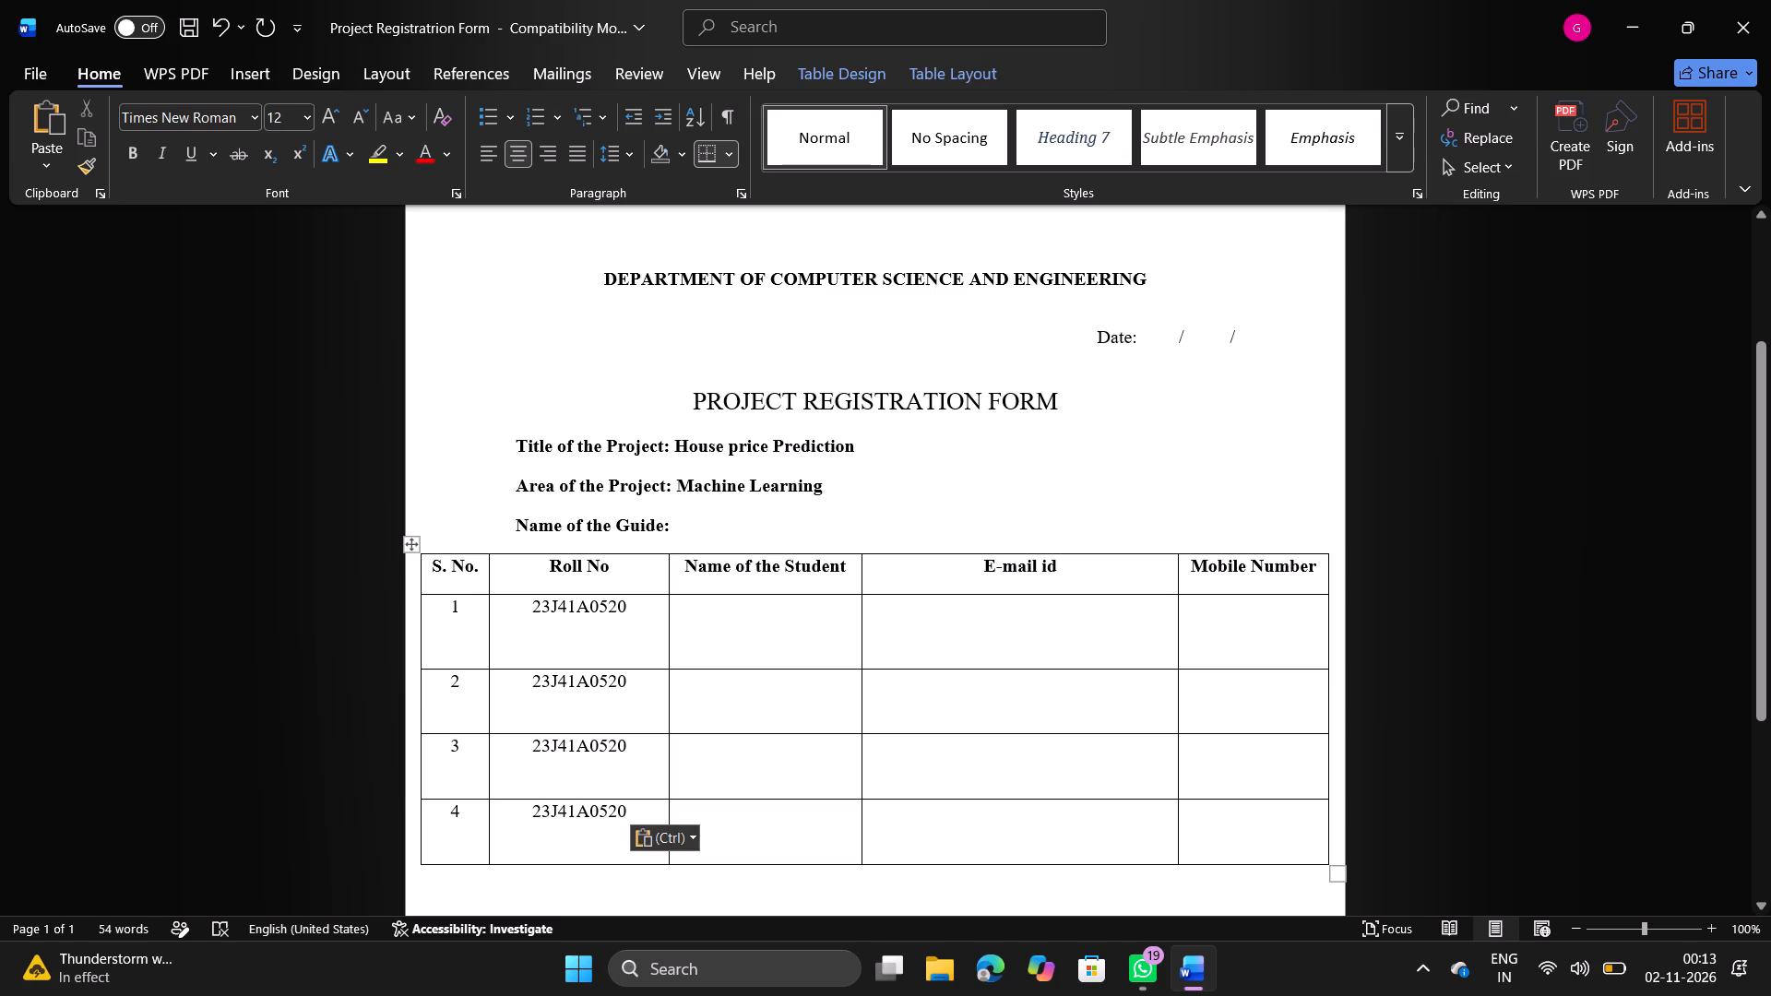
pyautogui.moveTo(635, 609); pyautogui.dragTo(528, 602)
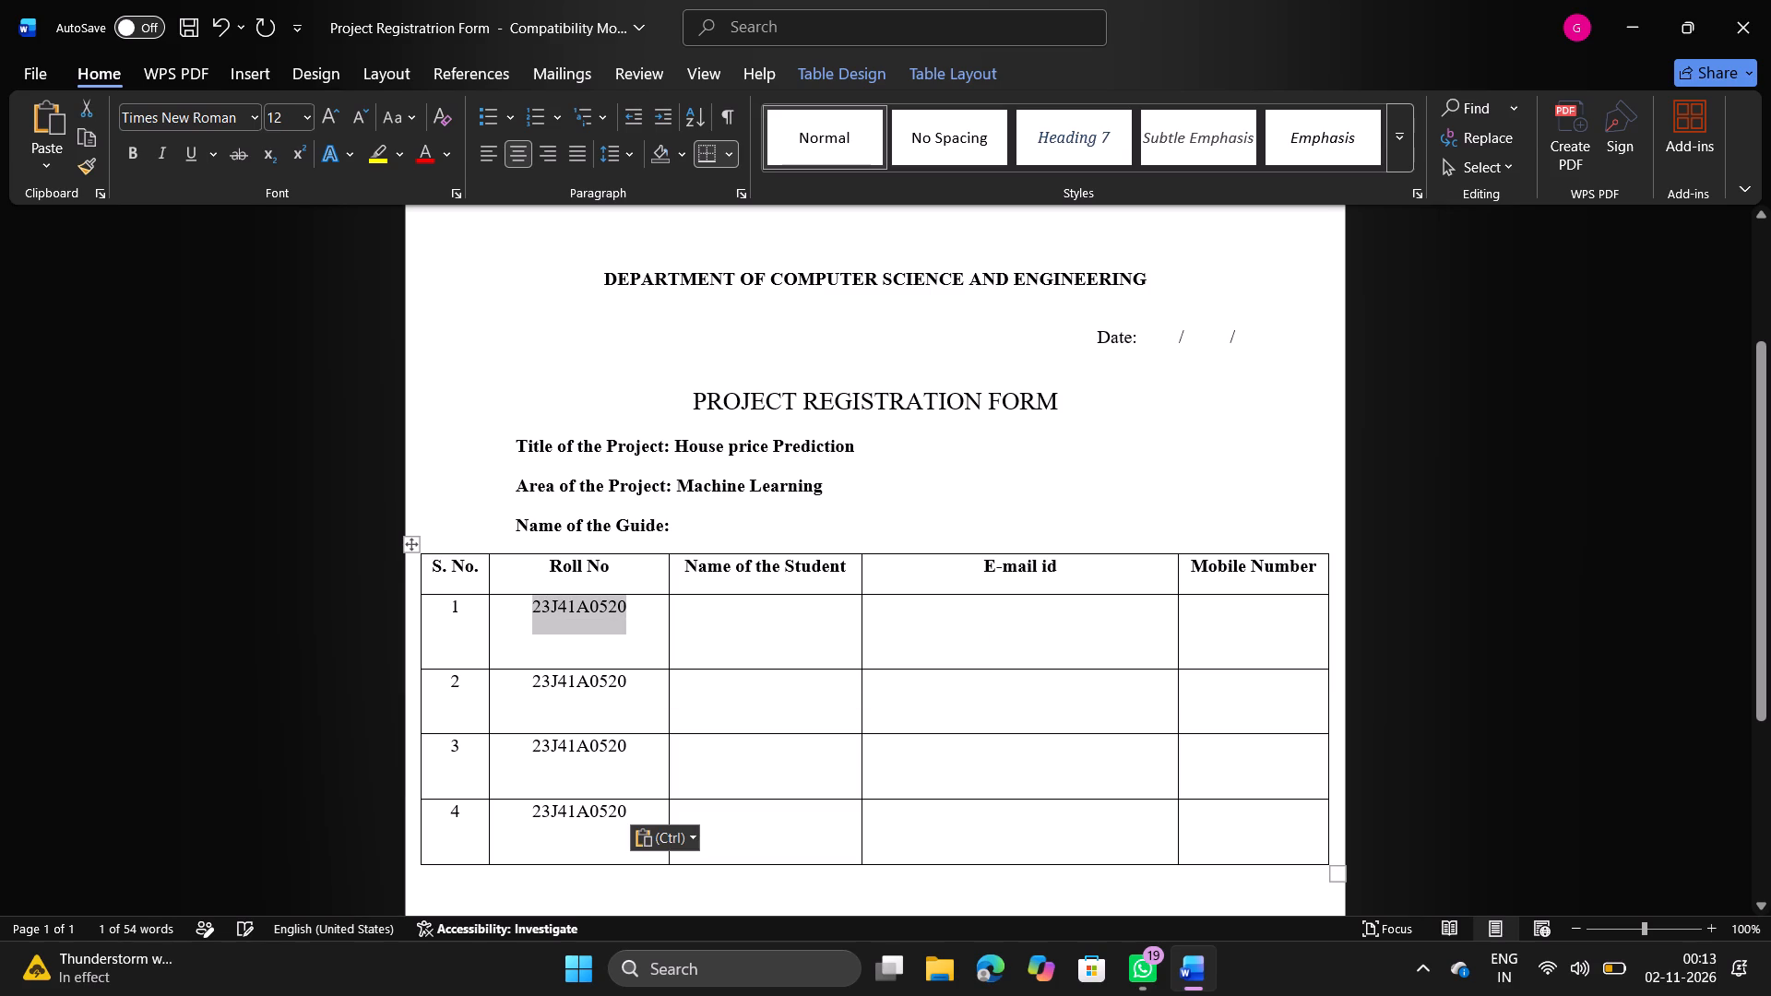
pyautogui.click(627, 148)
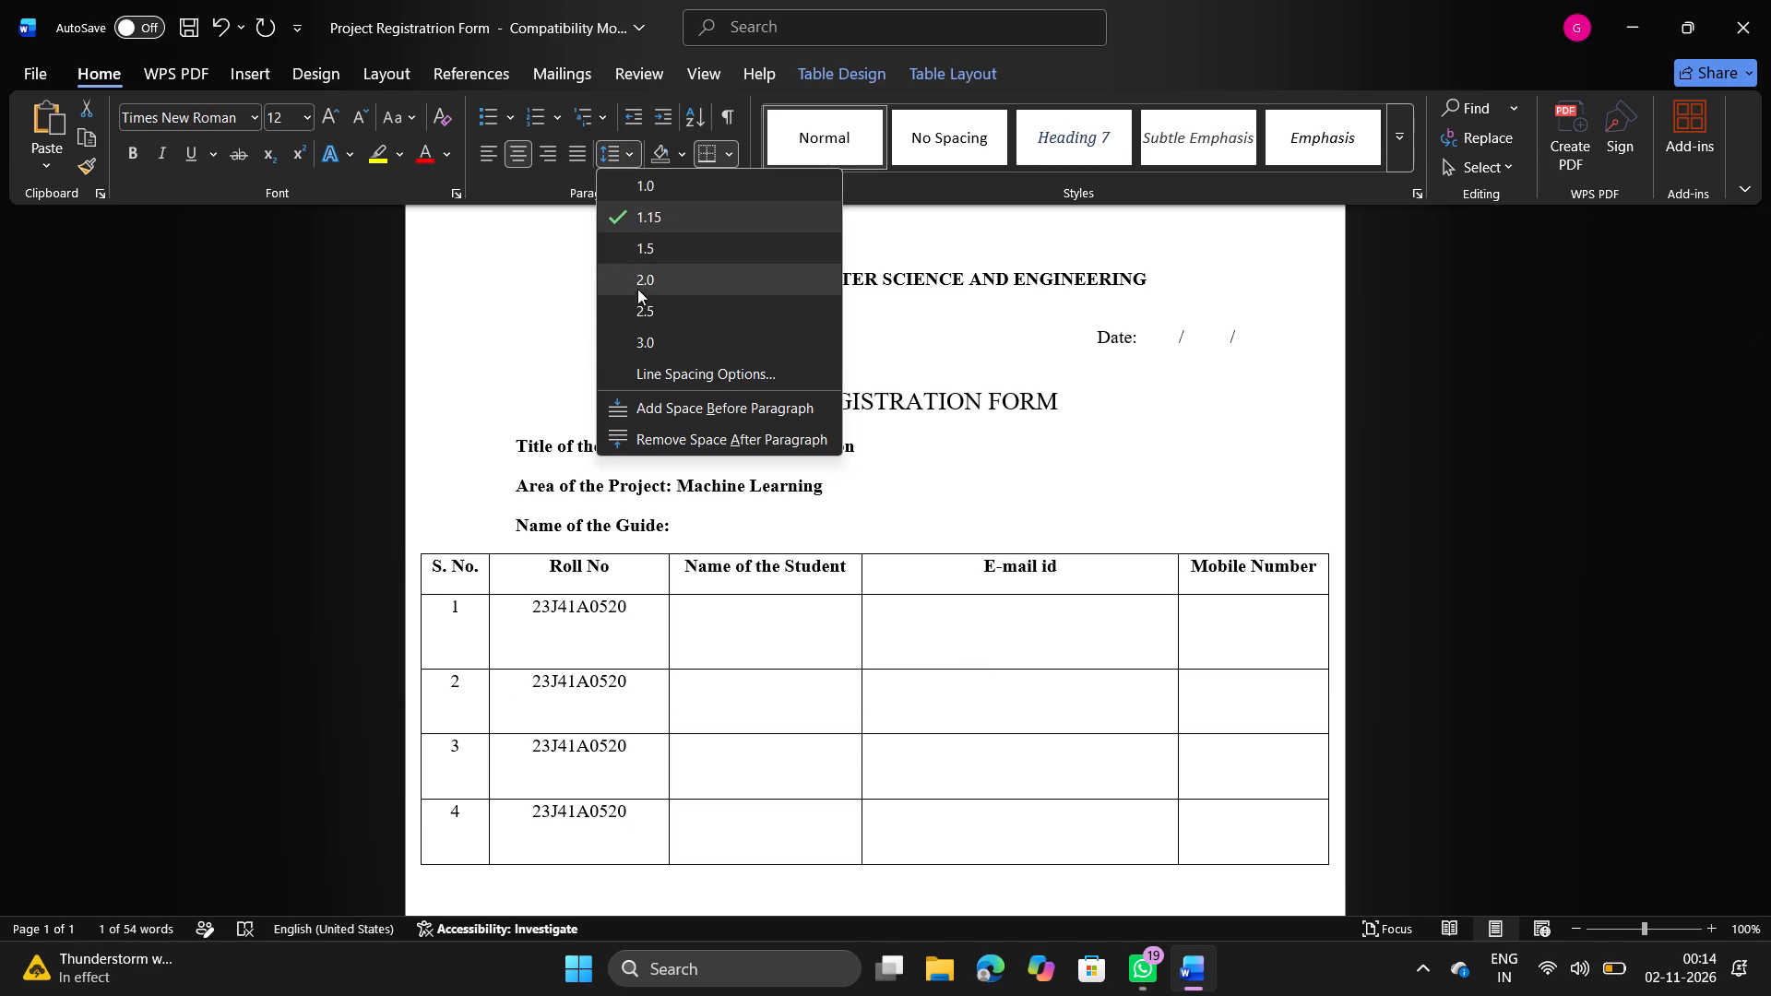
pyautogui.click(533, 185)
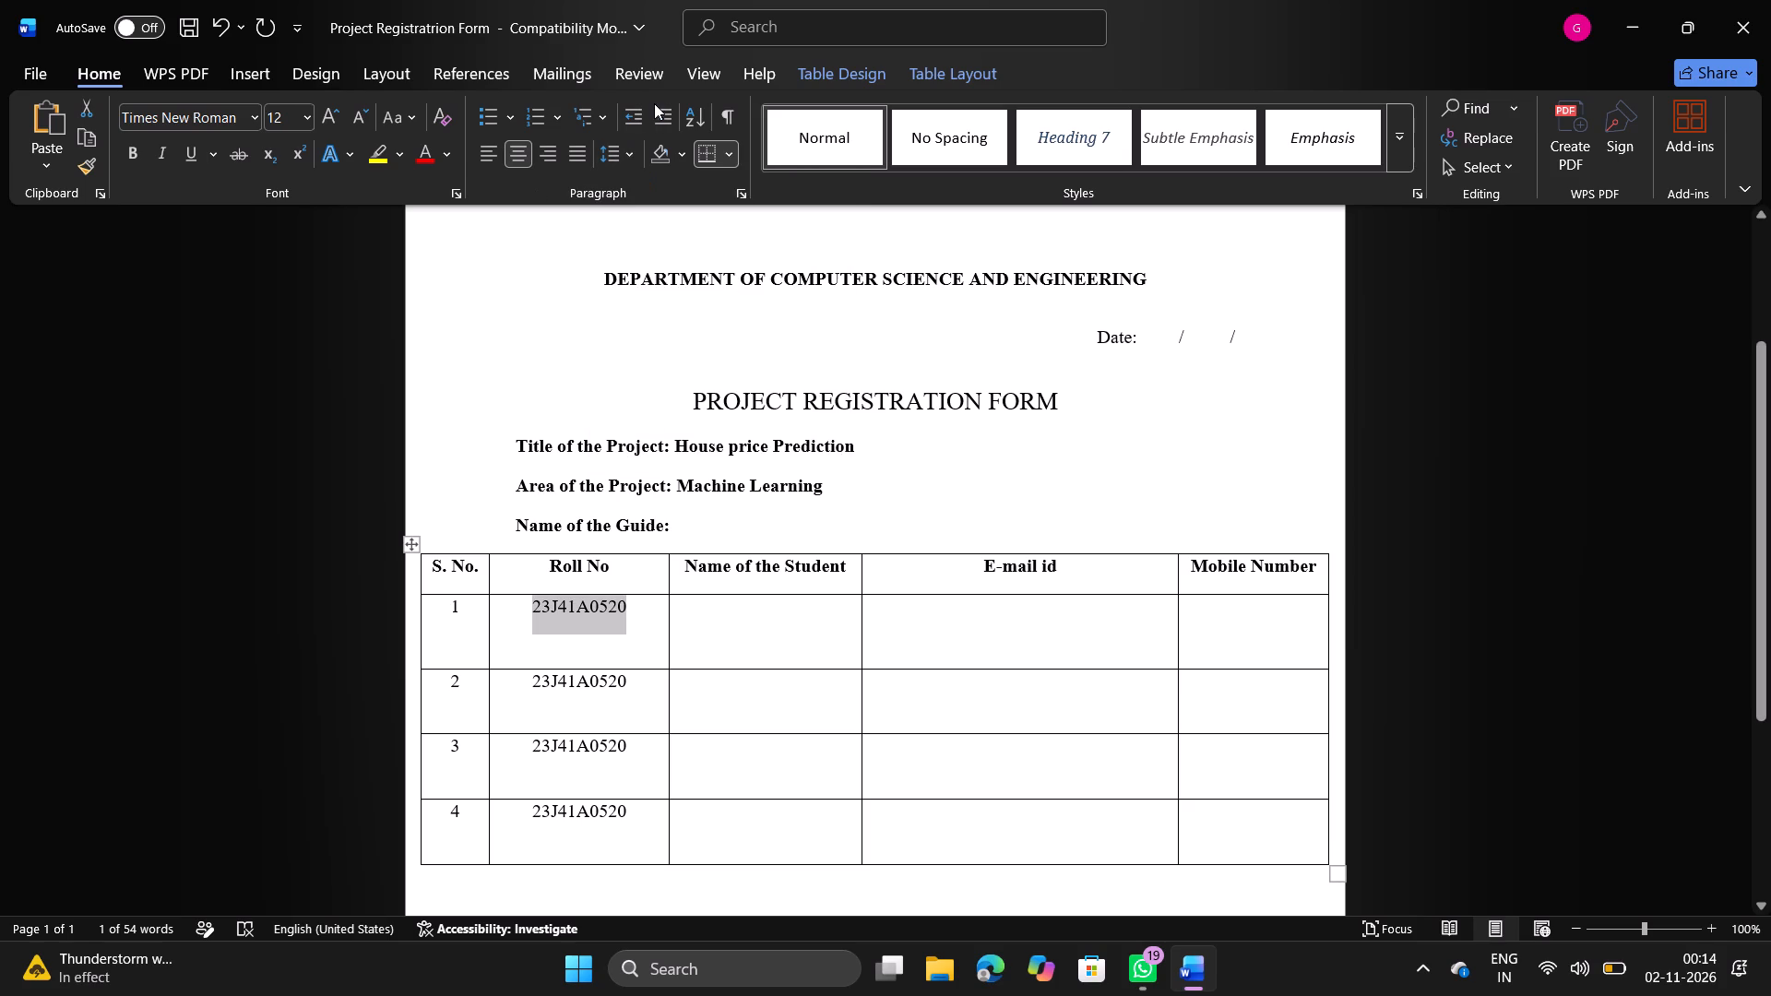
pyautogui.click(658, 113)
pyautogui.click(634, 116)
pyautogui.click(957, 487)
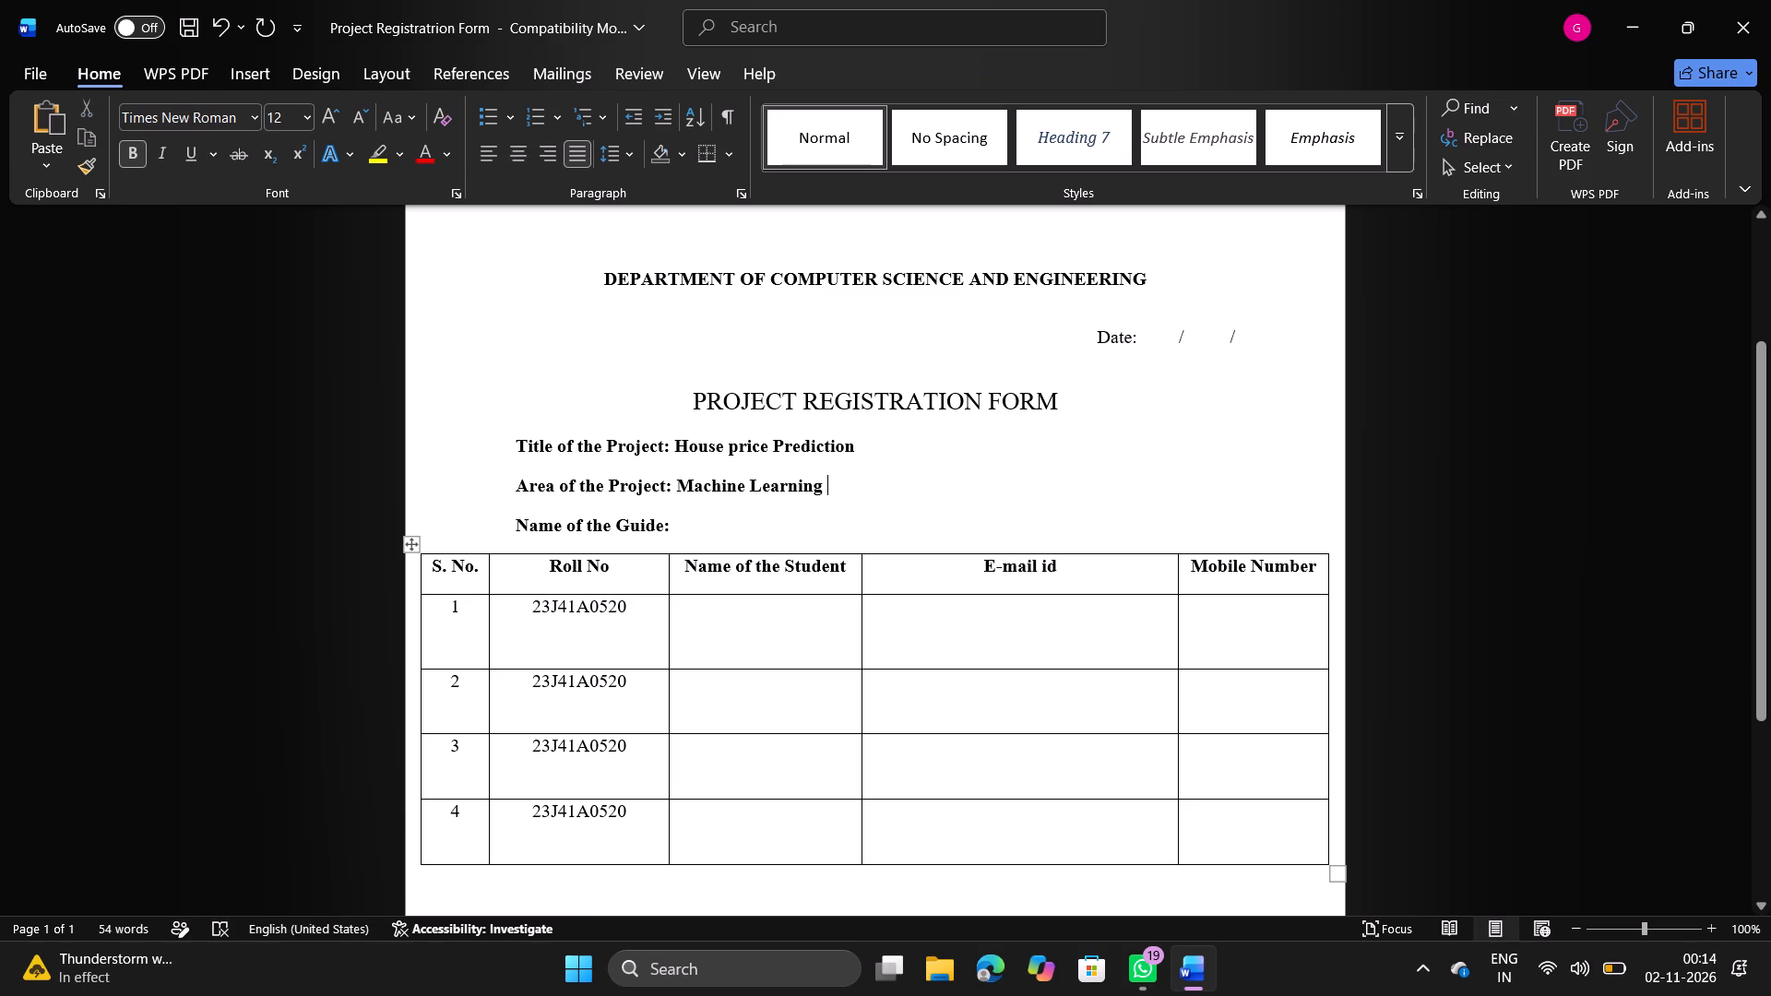
# Enter the first student's full name in capitals in the Name of the Student cell of row 1.
pyautogui.click(750, 607)
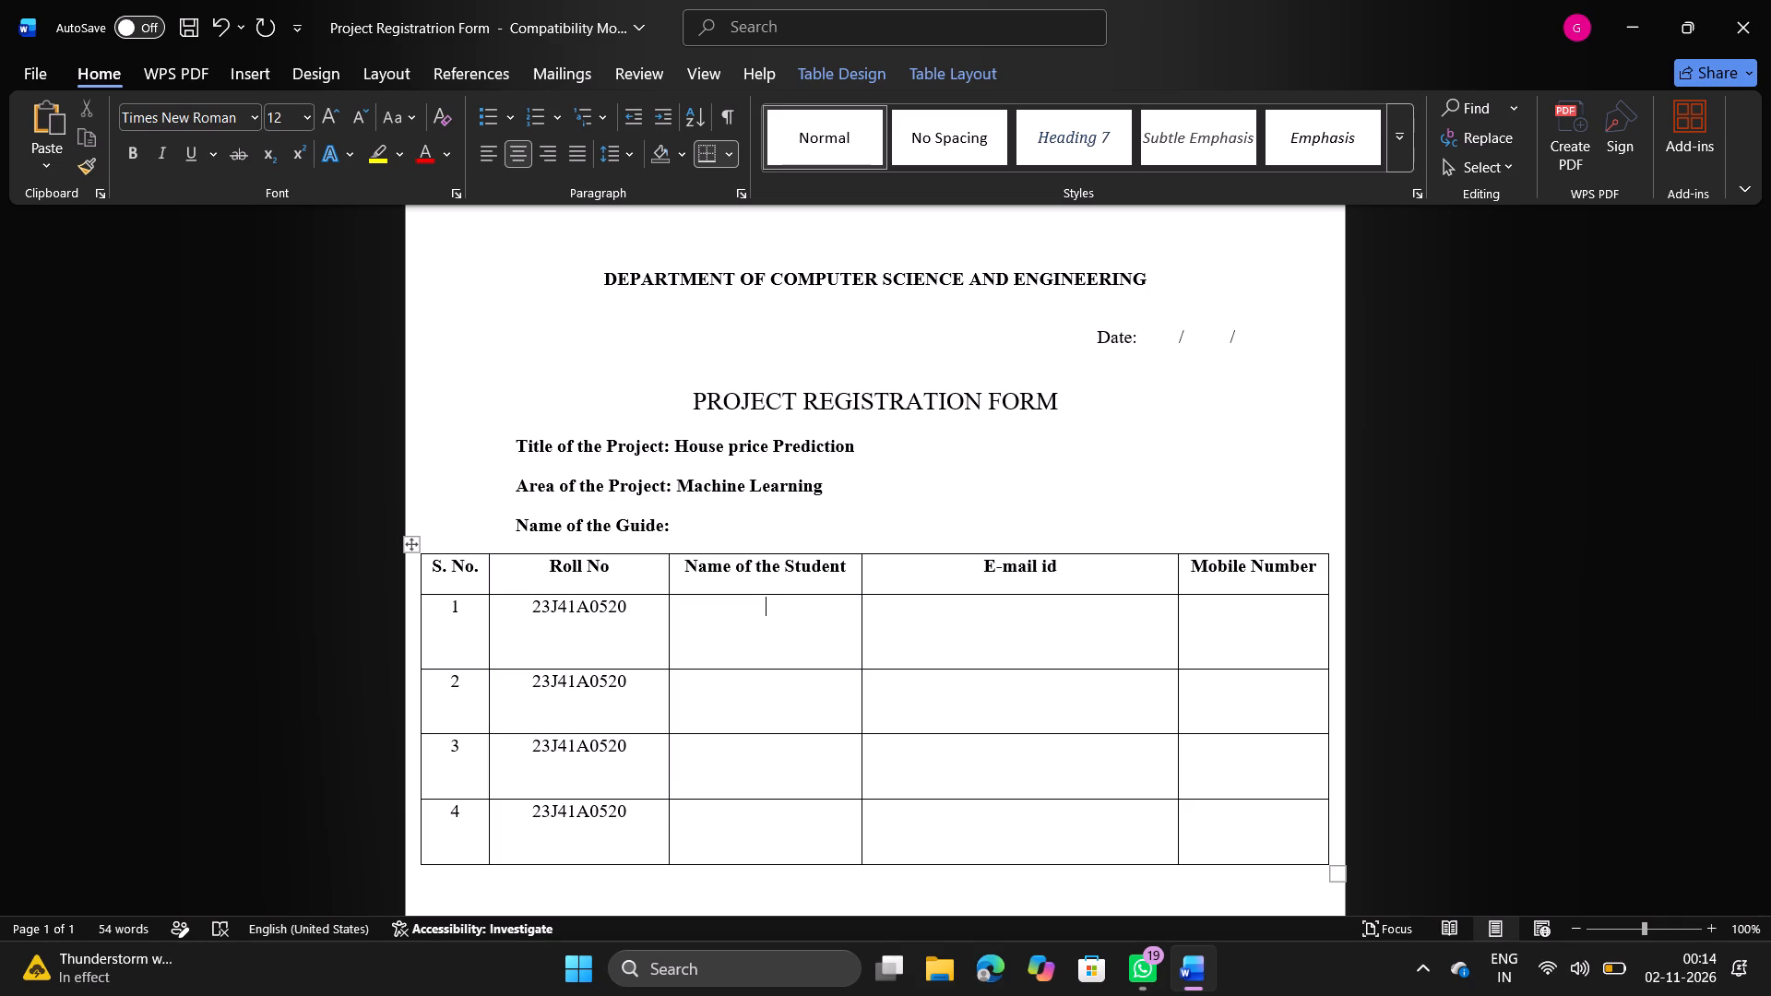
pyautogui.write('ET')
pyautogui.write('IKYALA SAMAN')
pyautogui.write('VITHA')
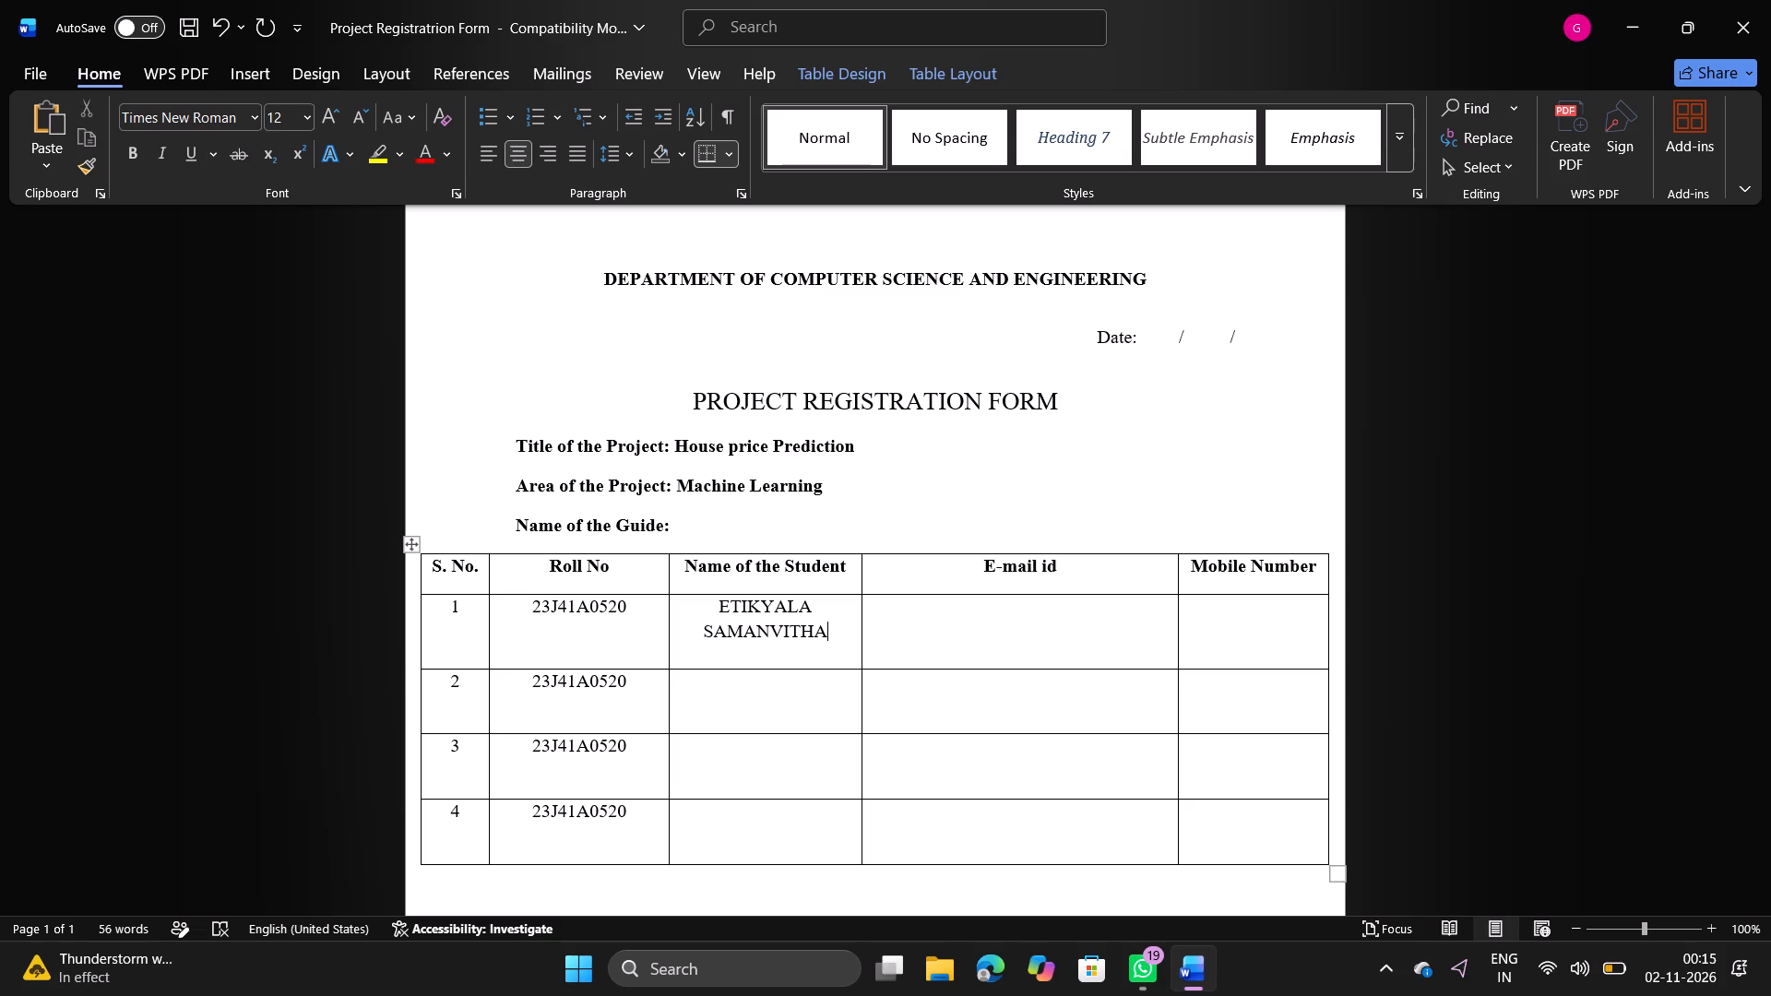
# Capitalize the word "price" in the project title so that it reads "House Price Prediction".
pyautogui.click(740, 455)
pyautogui.press('BackSpace')
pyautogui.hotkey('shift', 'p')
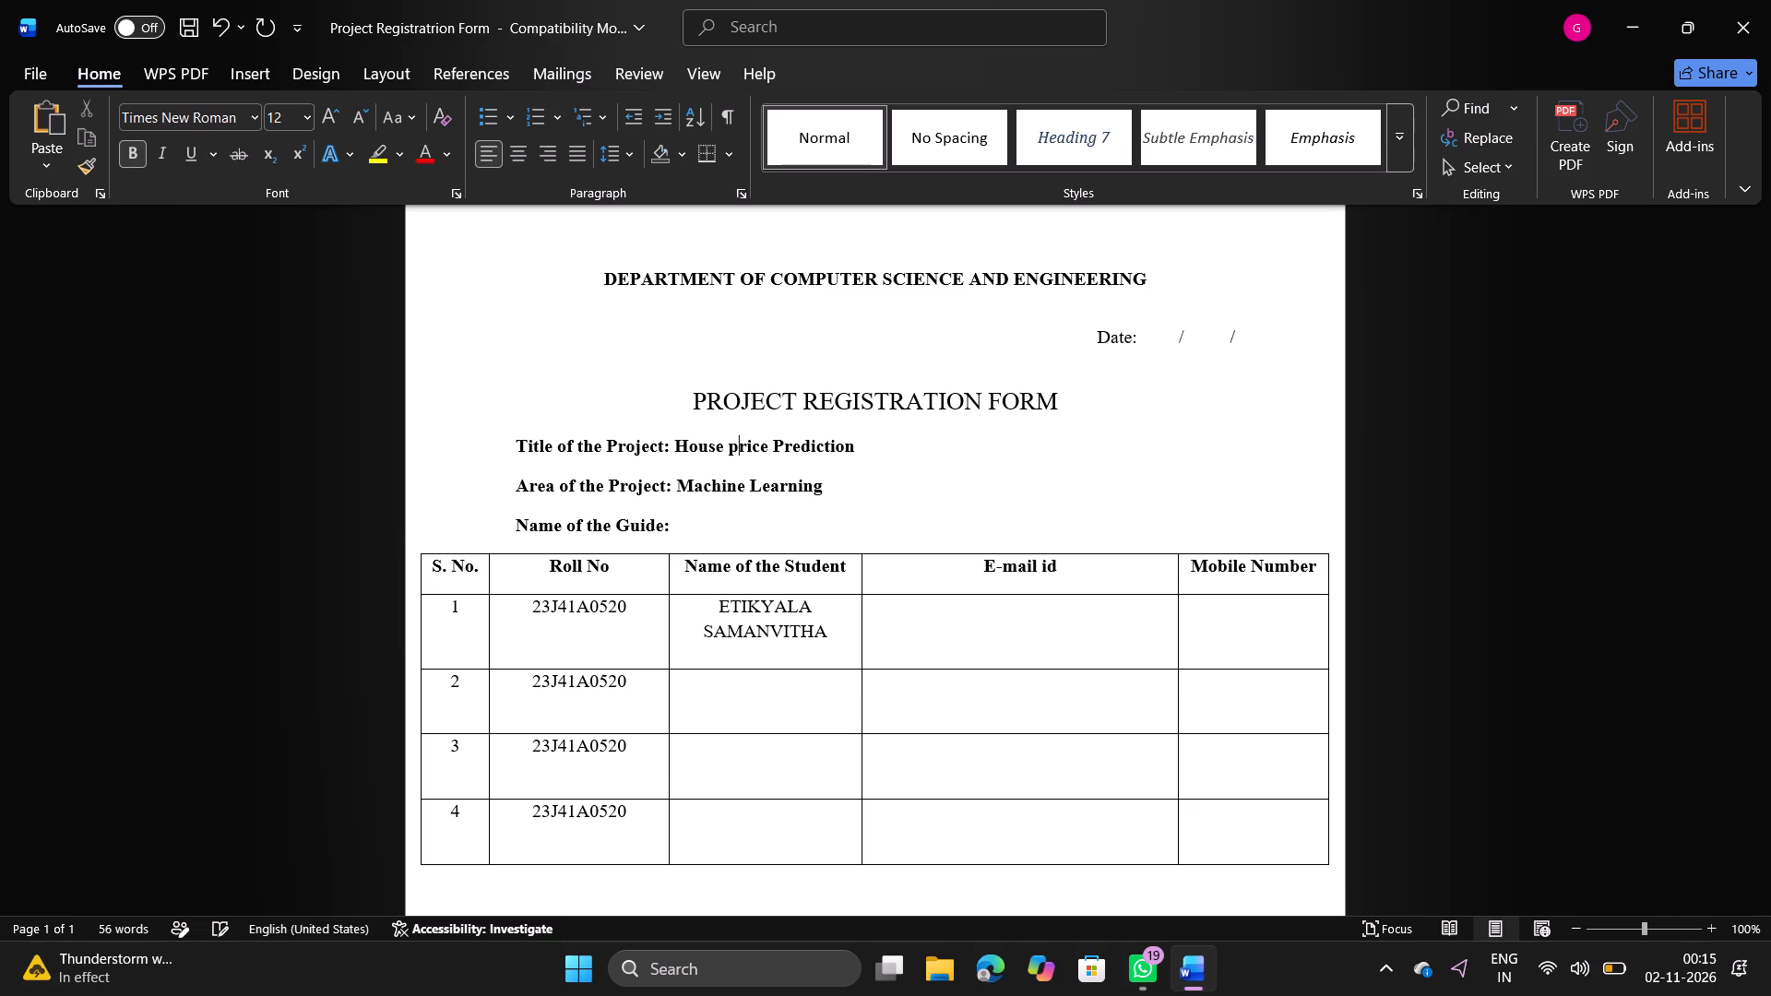
pyautogui.press('BackSpace')
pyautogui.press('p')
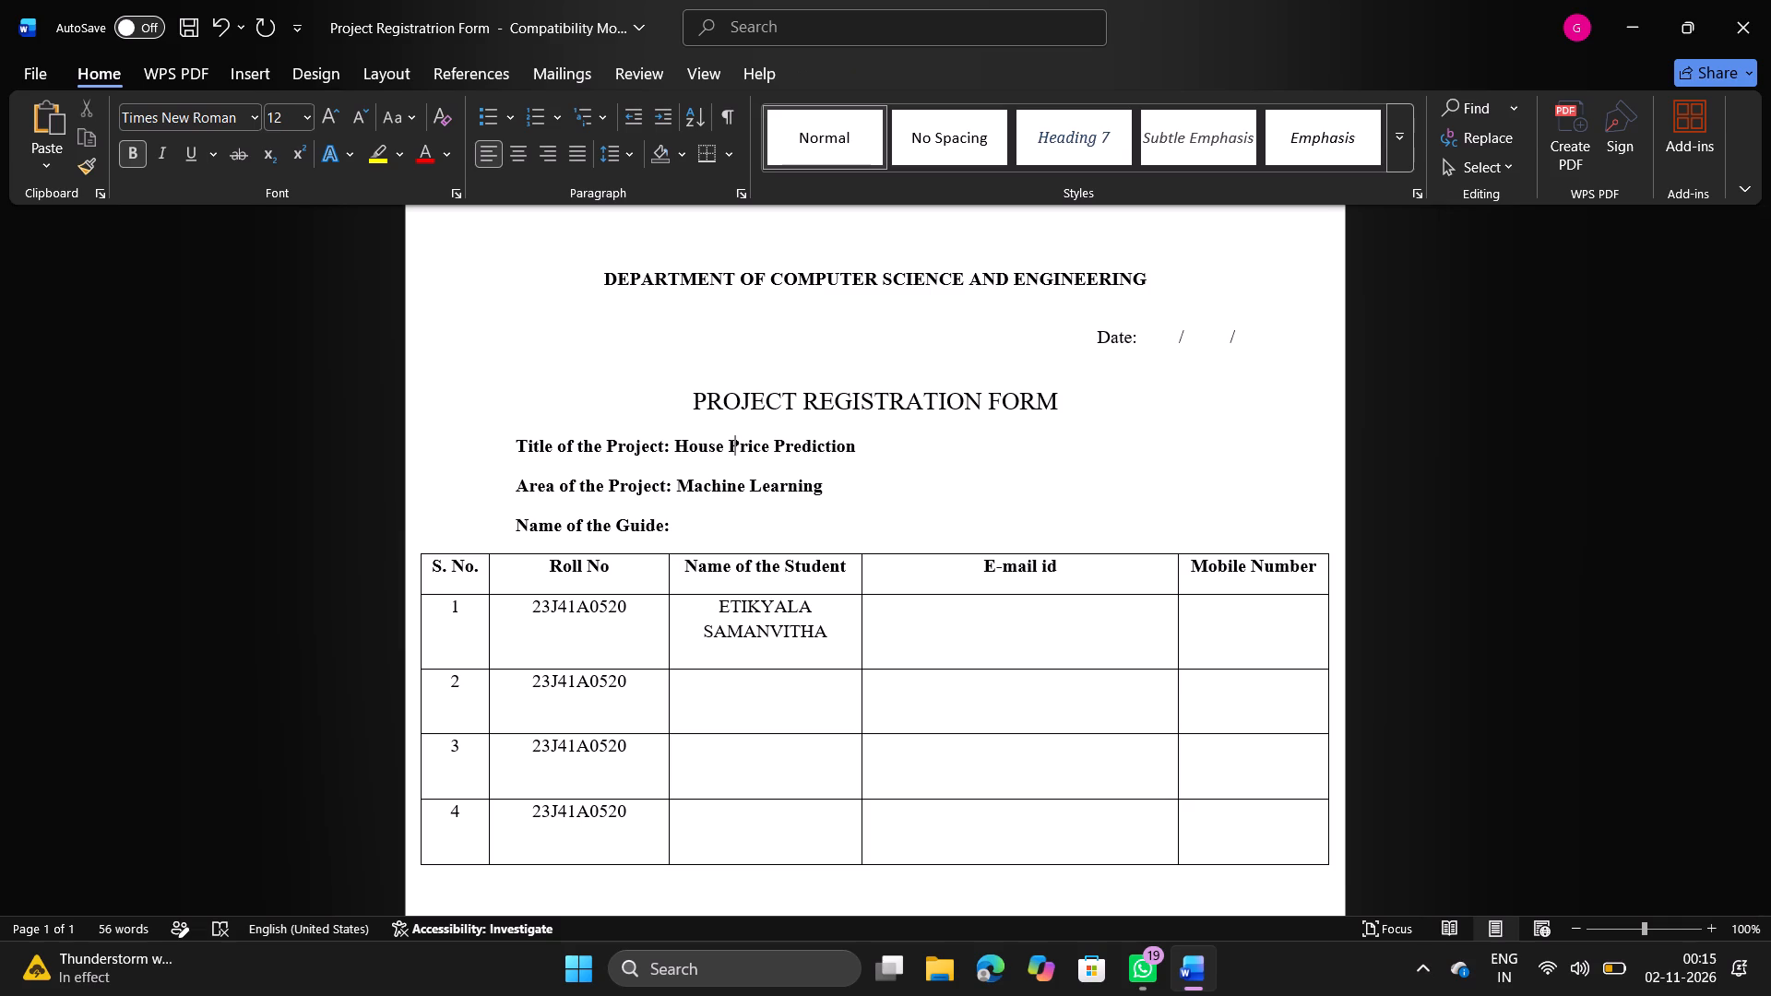
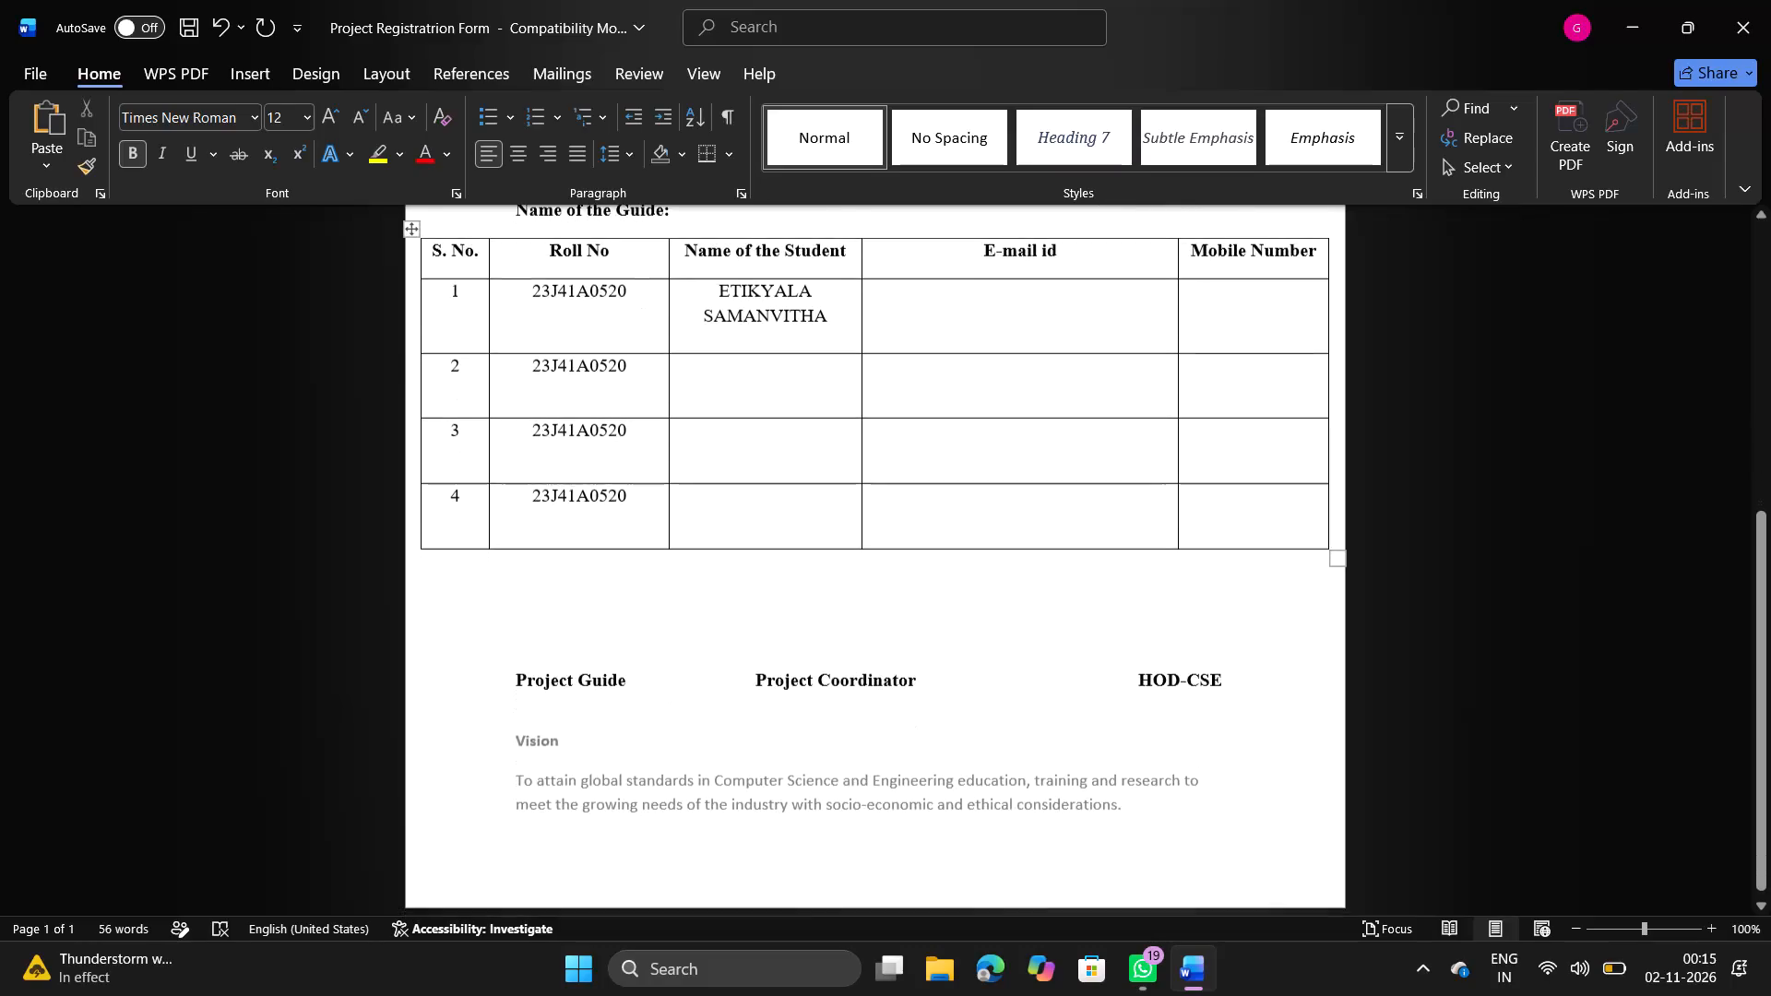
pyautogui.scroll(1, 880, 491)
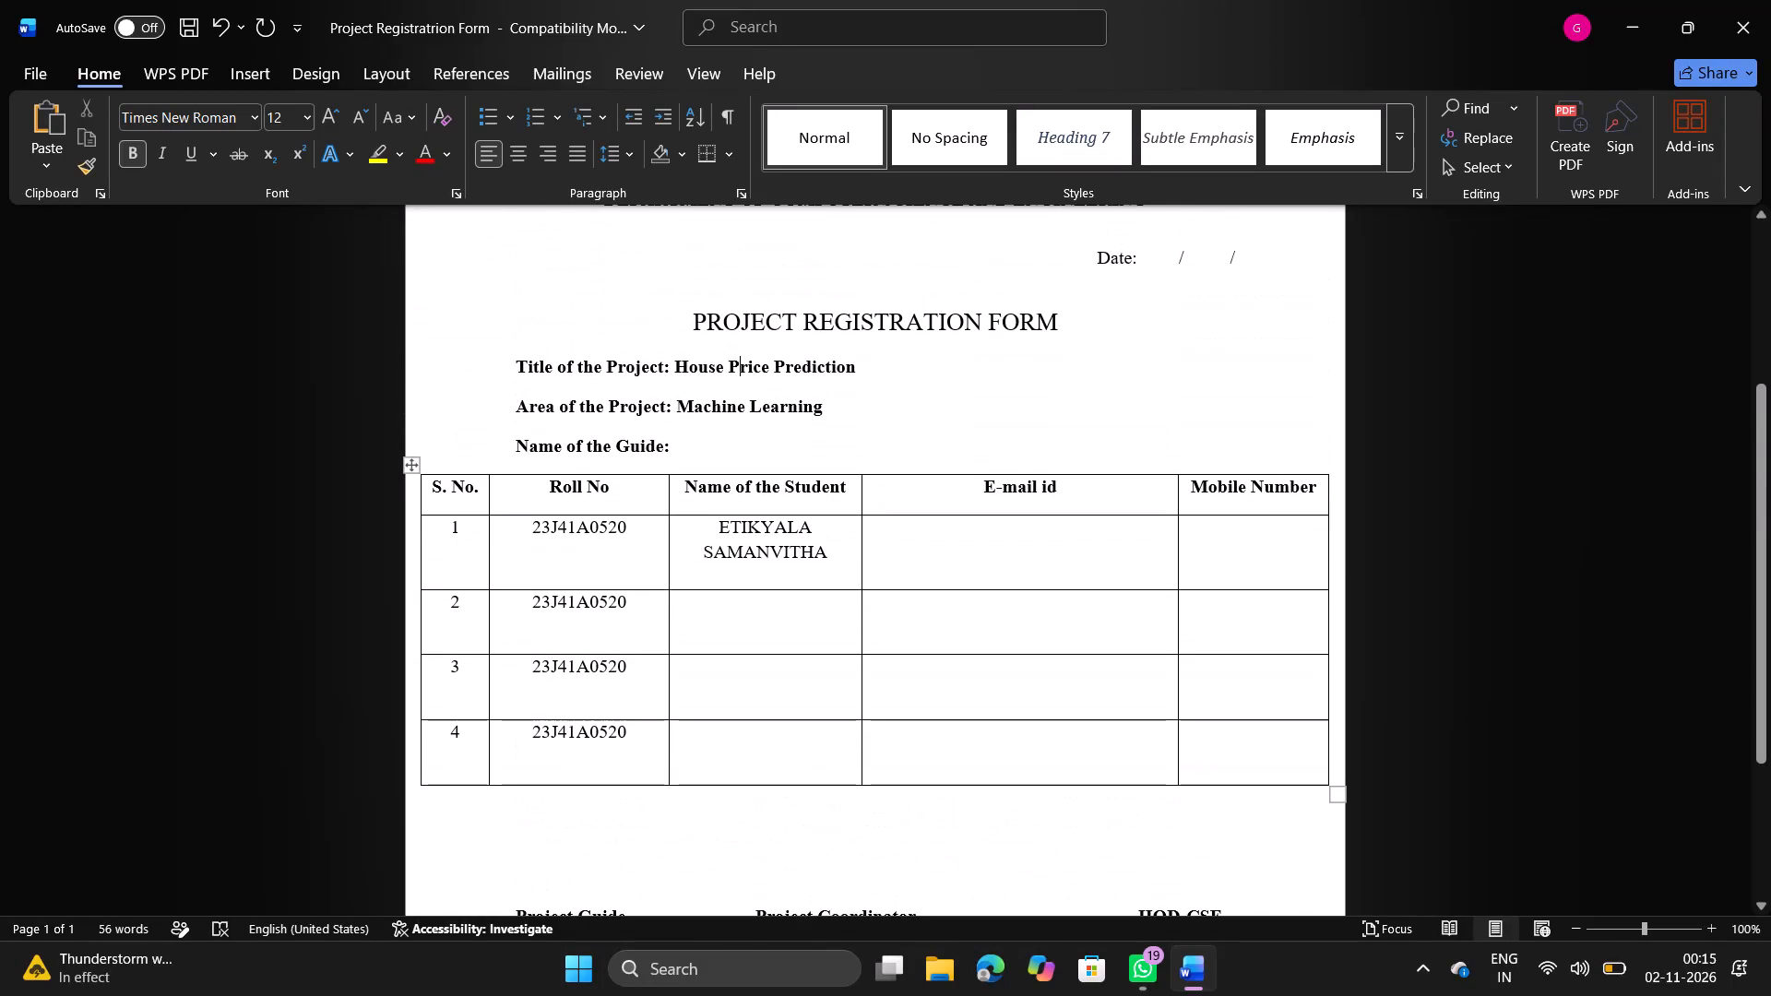
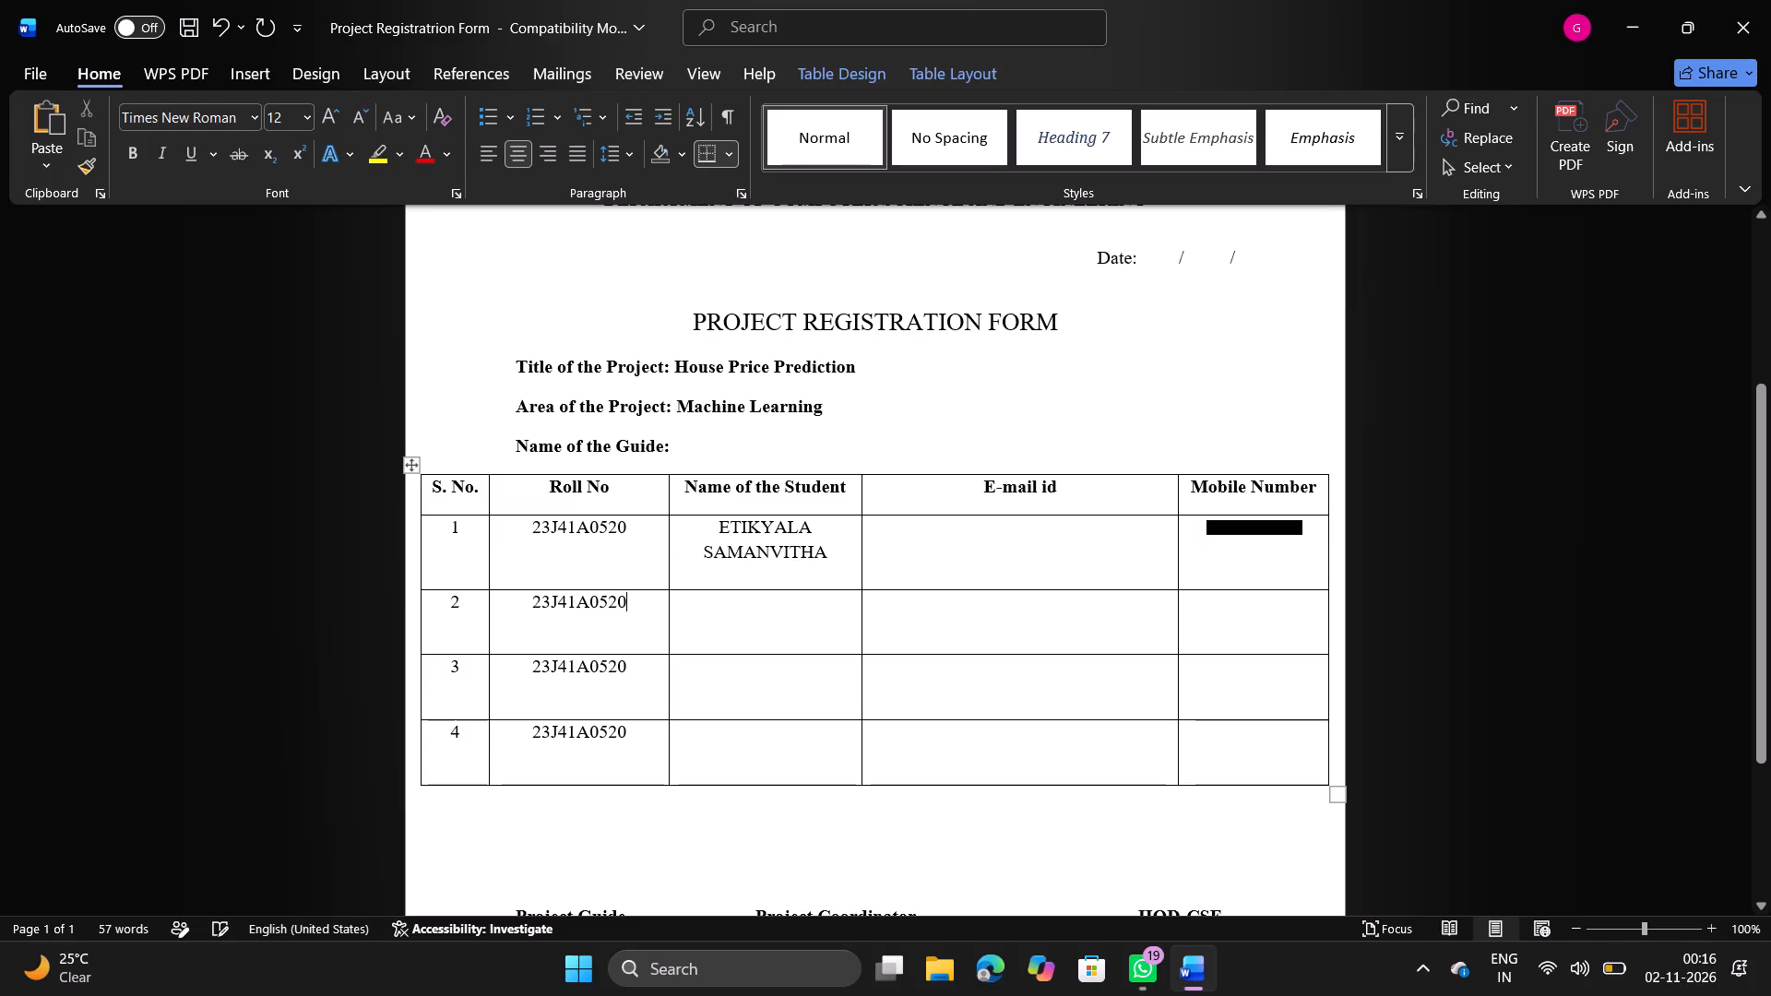
# Delete the last two digits of the roll number in row 2 of the student table.
pyautogui.press('BackSpace')
pyautogui.press('BackSpace')
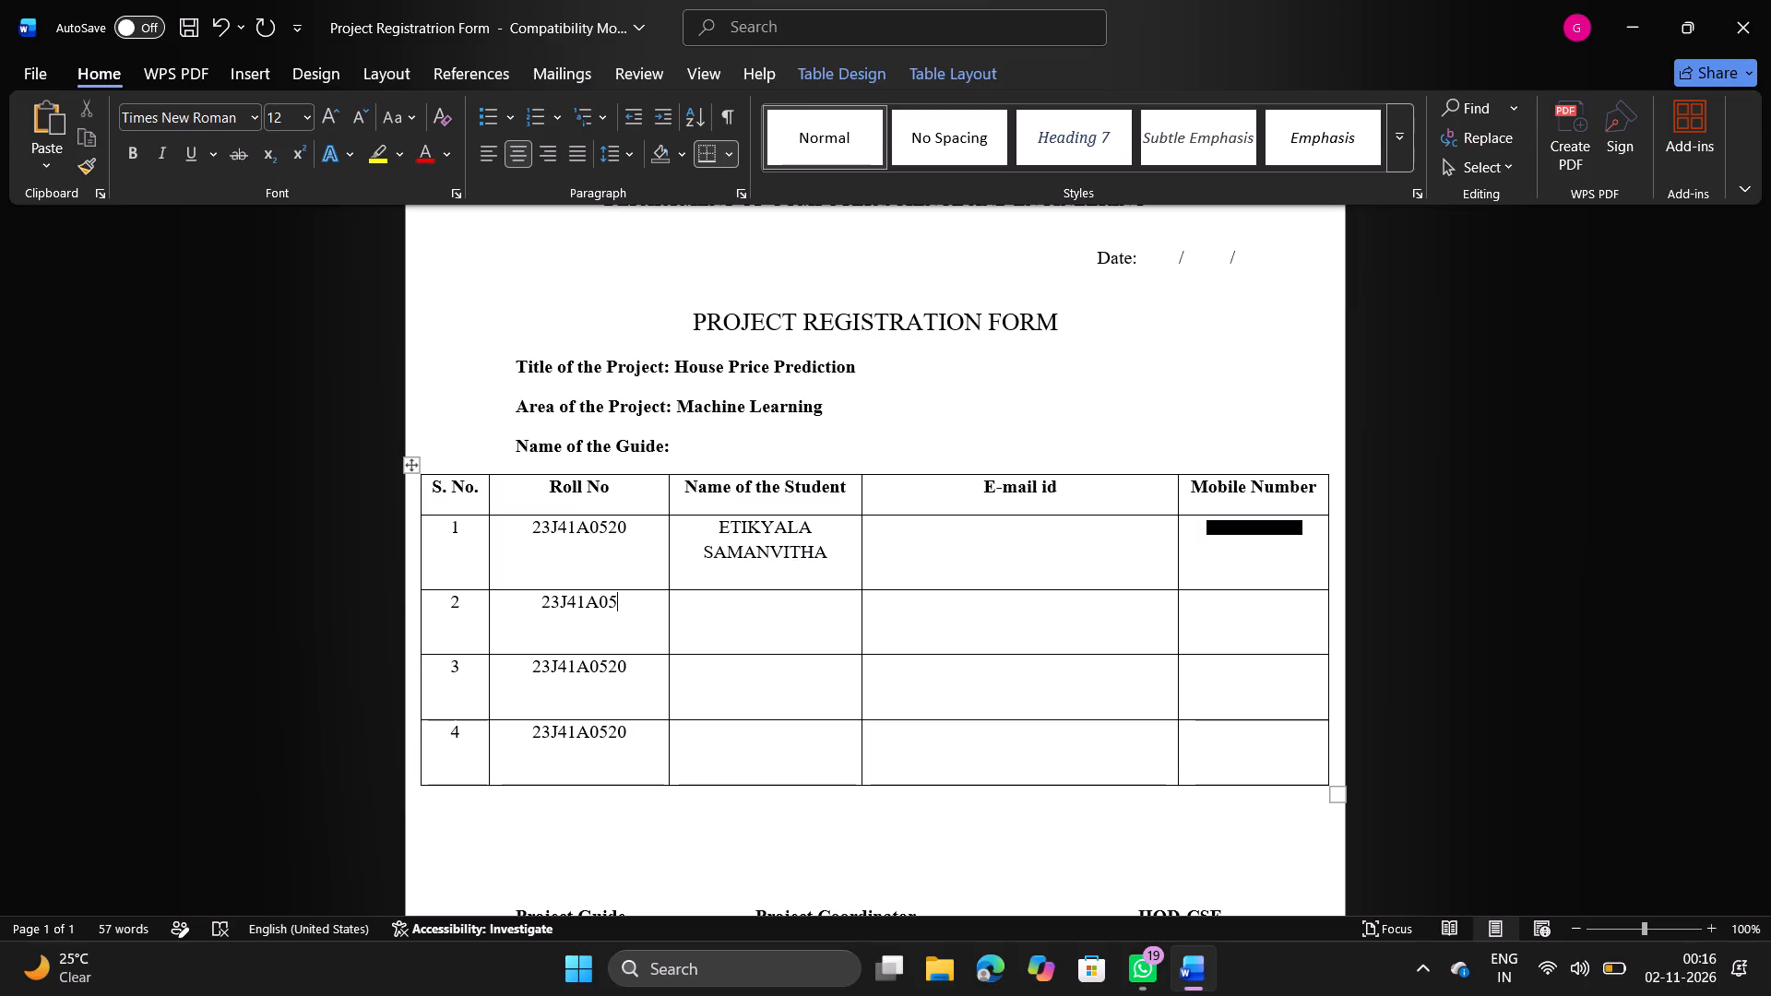
# Enter the first student's e-mail address in the E-mail id cell of row 1, undoing the automatic capitalisation.
pyautogui.click(901, 543)
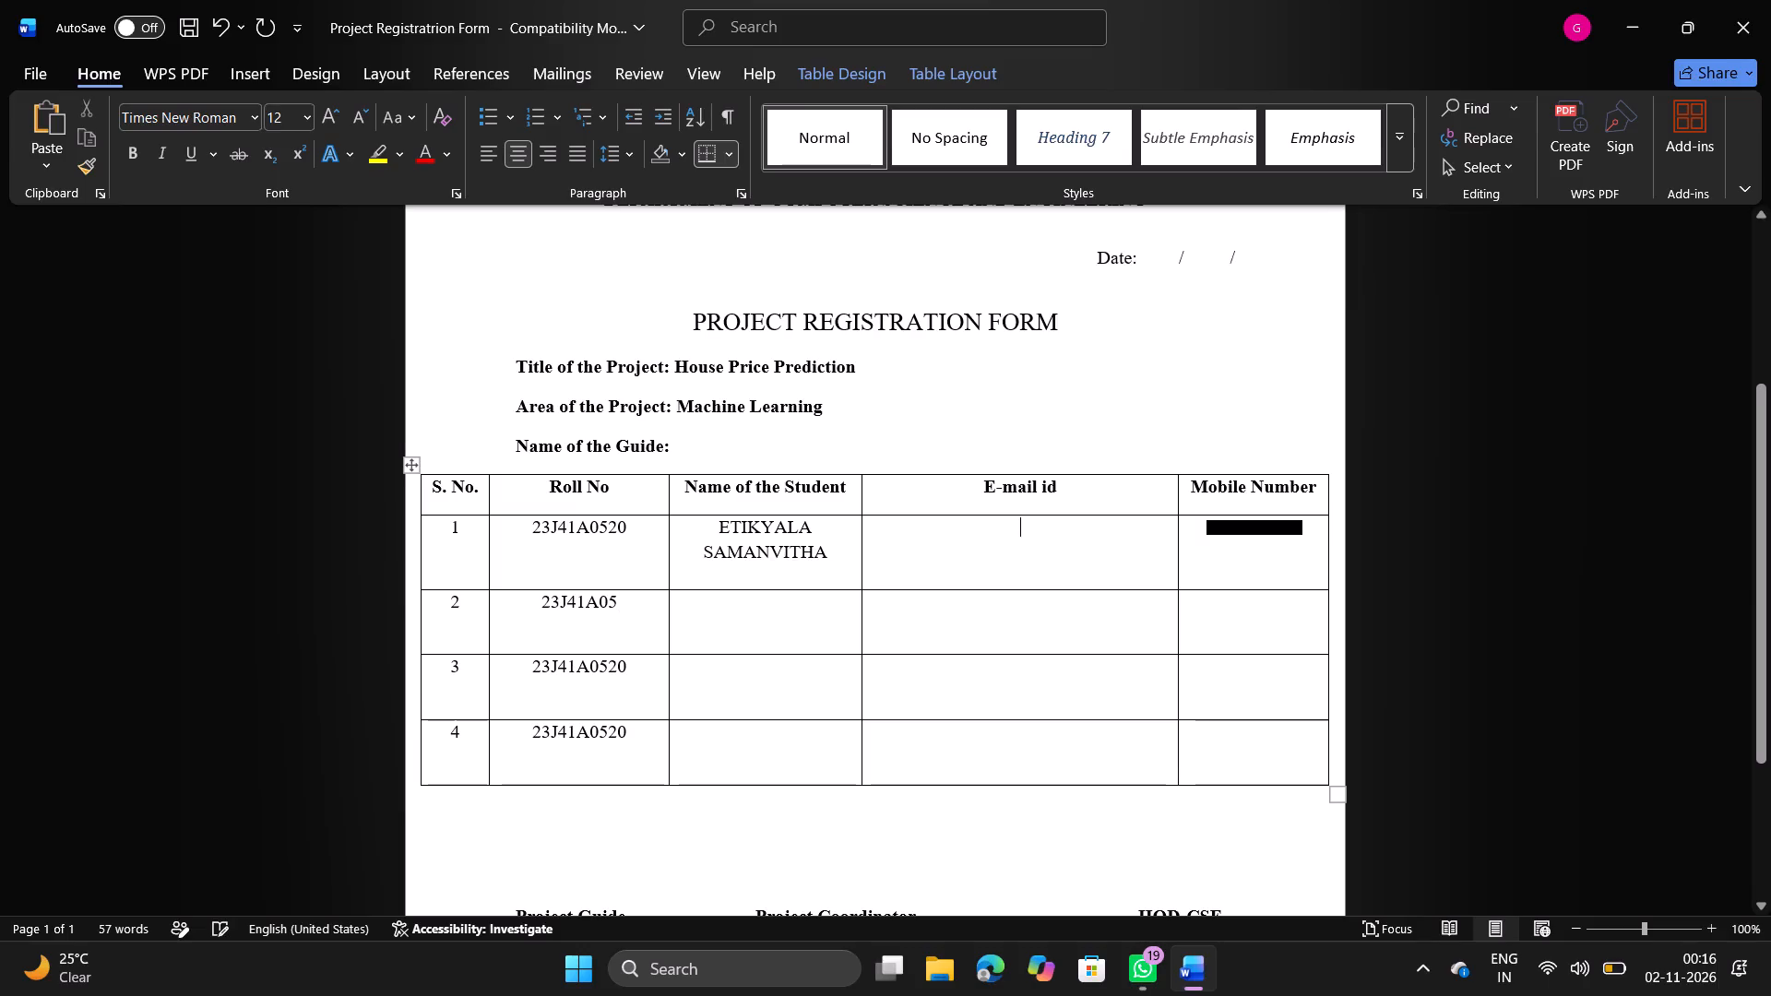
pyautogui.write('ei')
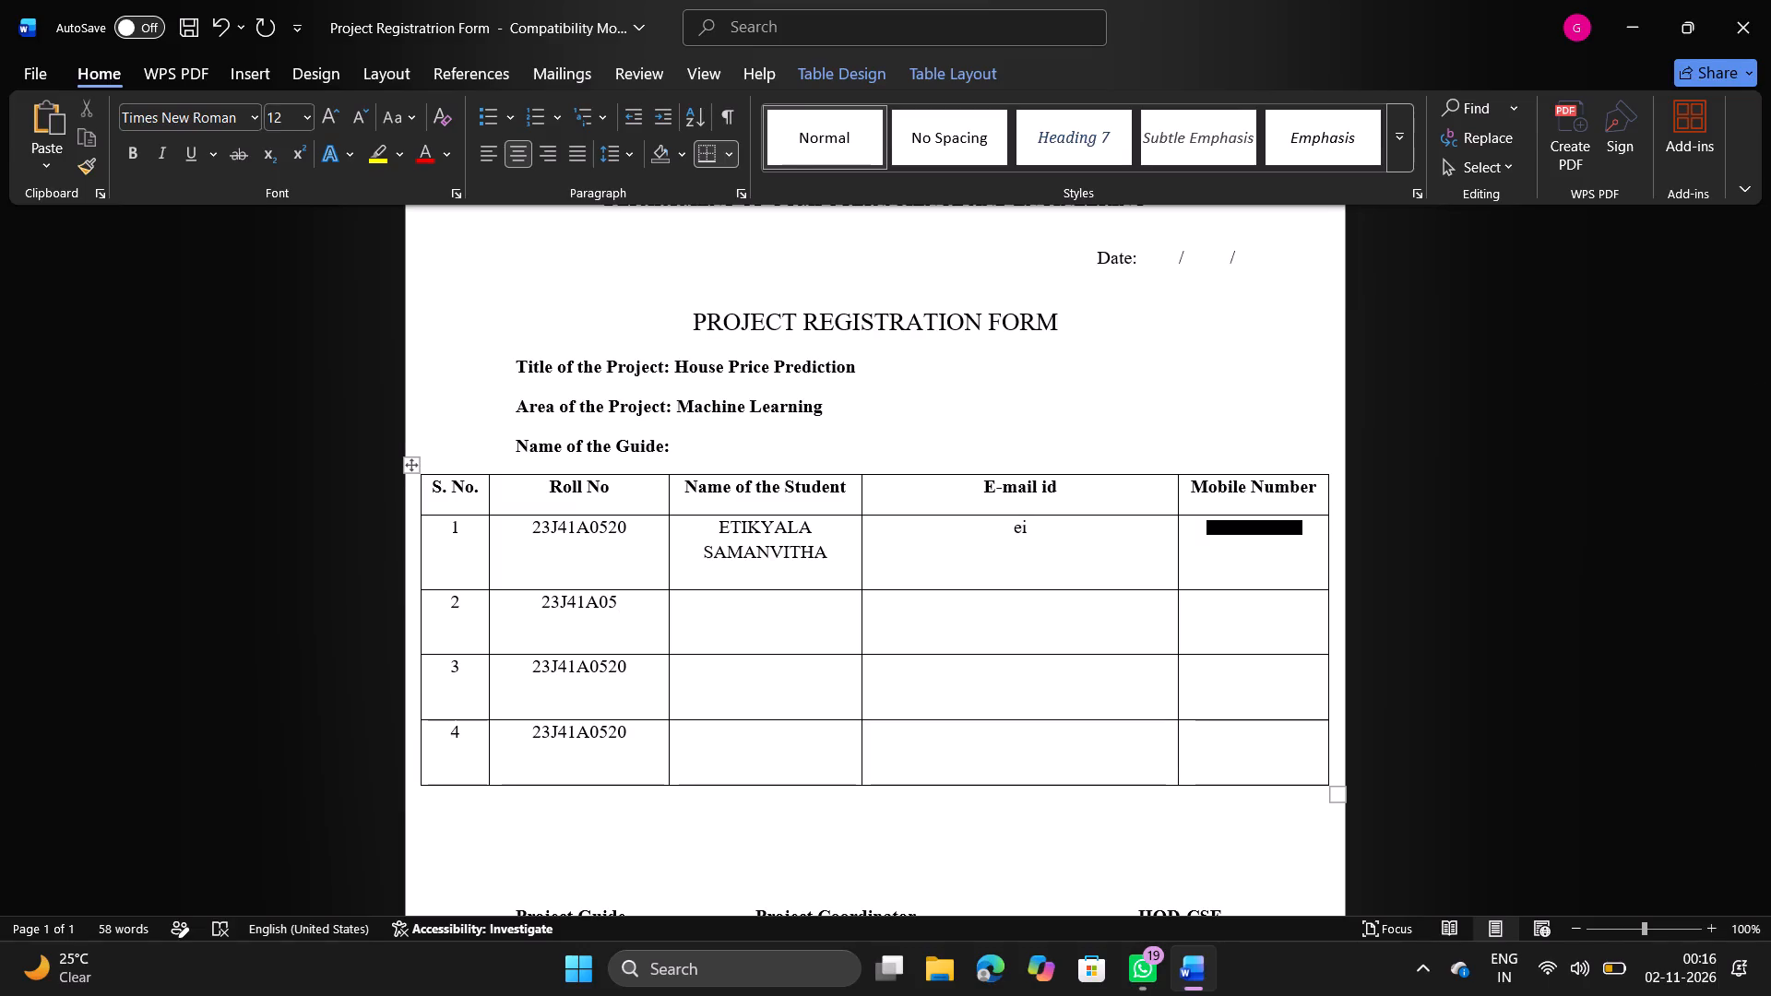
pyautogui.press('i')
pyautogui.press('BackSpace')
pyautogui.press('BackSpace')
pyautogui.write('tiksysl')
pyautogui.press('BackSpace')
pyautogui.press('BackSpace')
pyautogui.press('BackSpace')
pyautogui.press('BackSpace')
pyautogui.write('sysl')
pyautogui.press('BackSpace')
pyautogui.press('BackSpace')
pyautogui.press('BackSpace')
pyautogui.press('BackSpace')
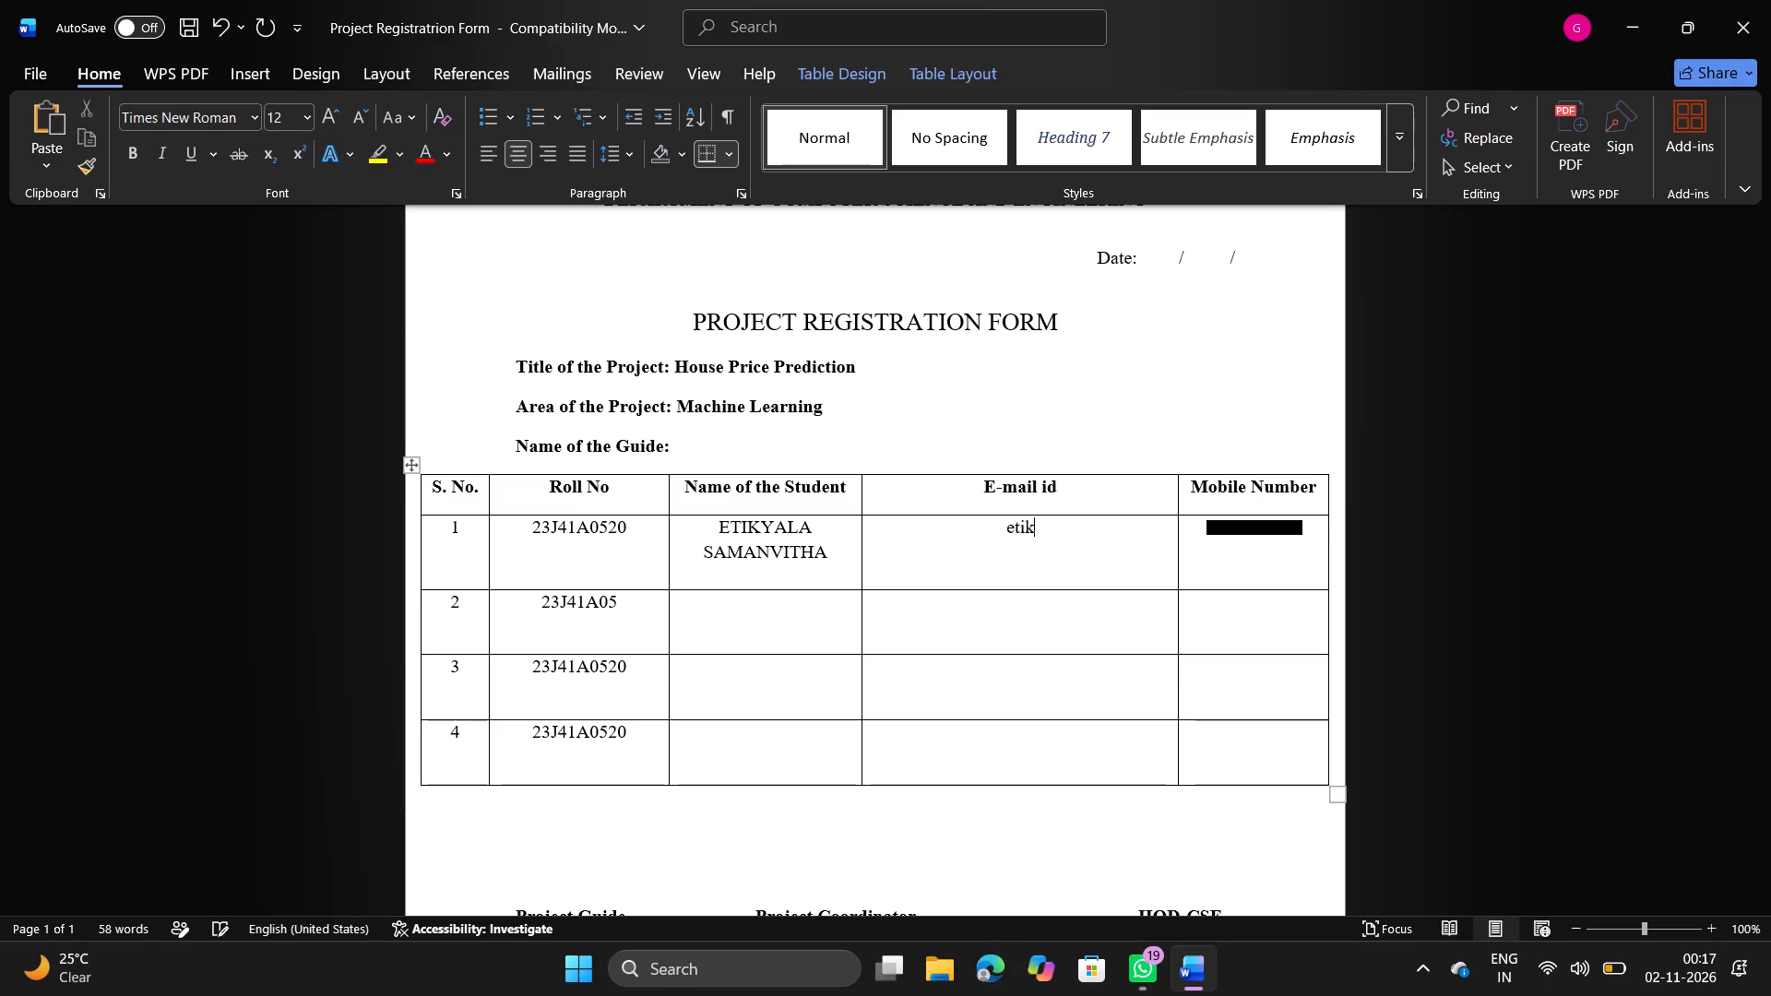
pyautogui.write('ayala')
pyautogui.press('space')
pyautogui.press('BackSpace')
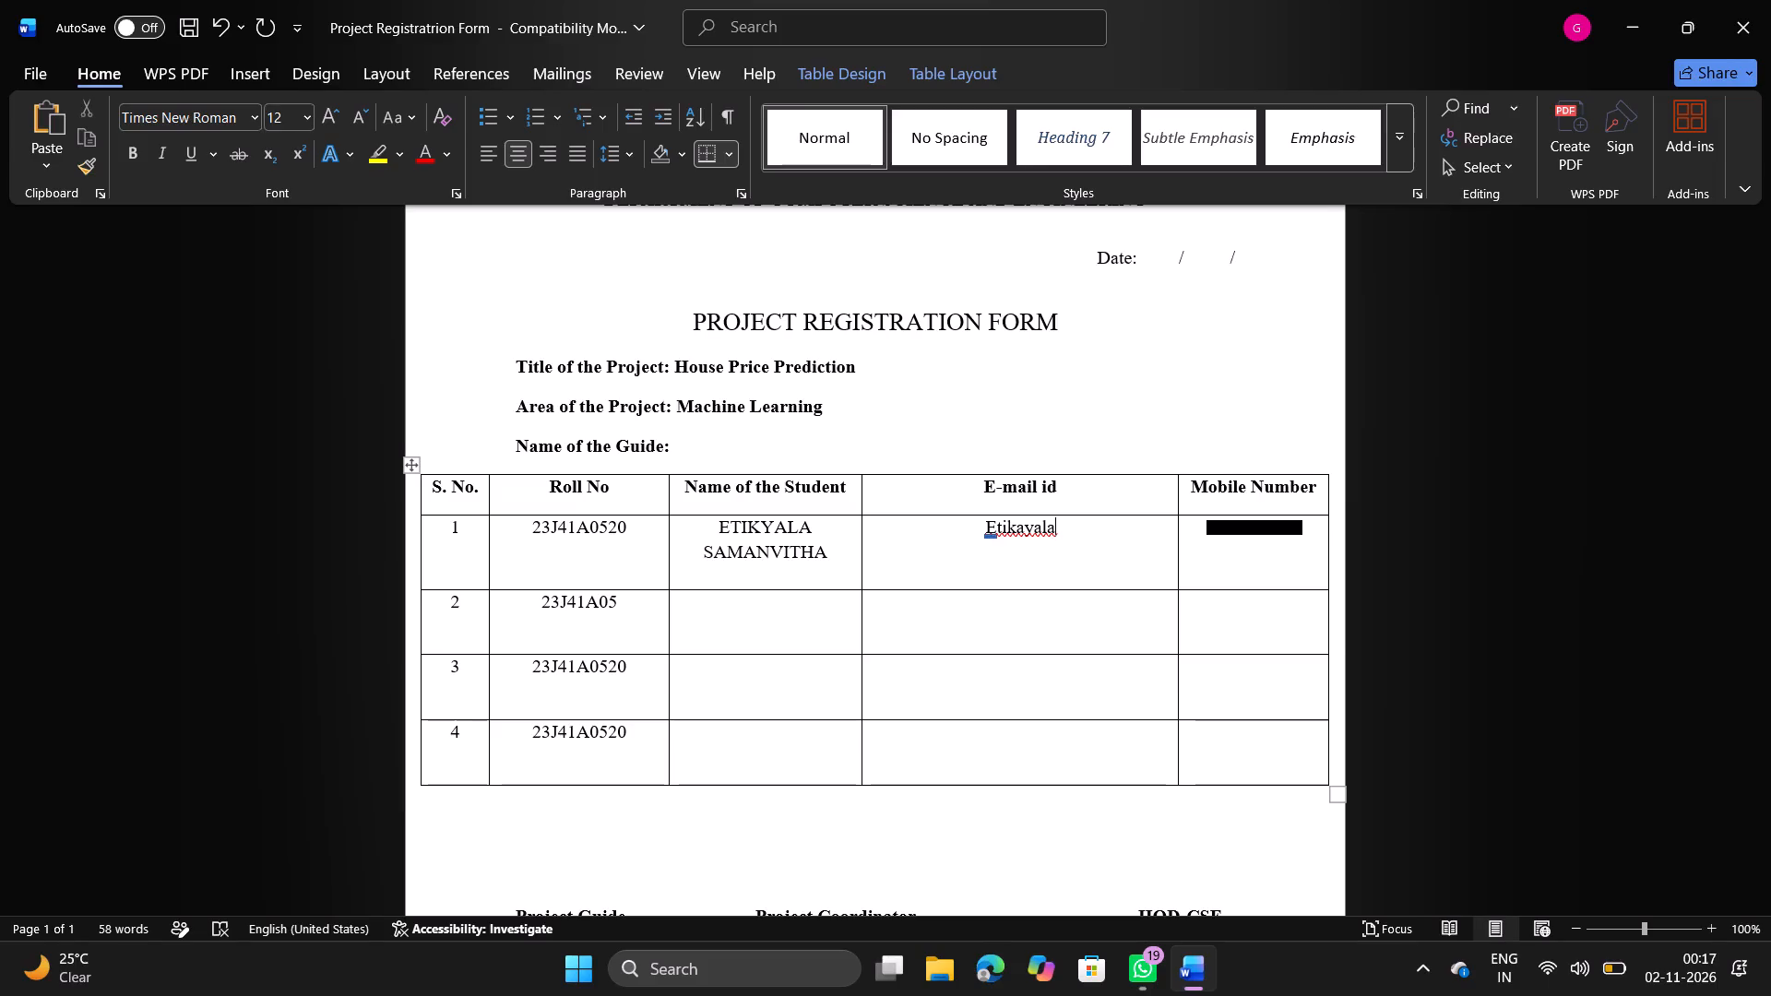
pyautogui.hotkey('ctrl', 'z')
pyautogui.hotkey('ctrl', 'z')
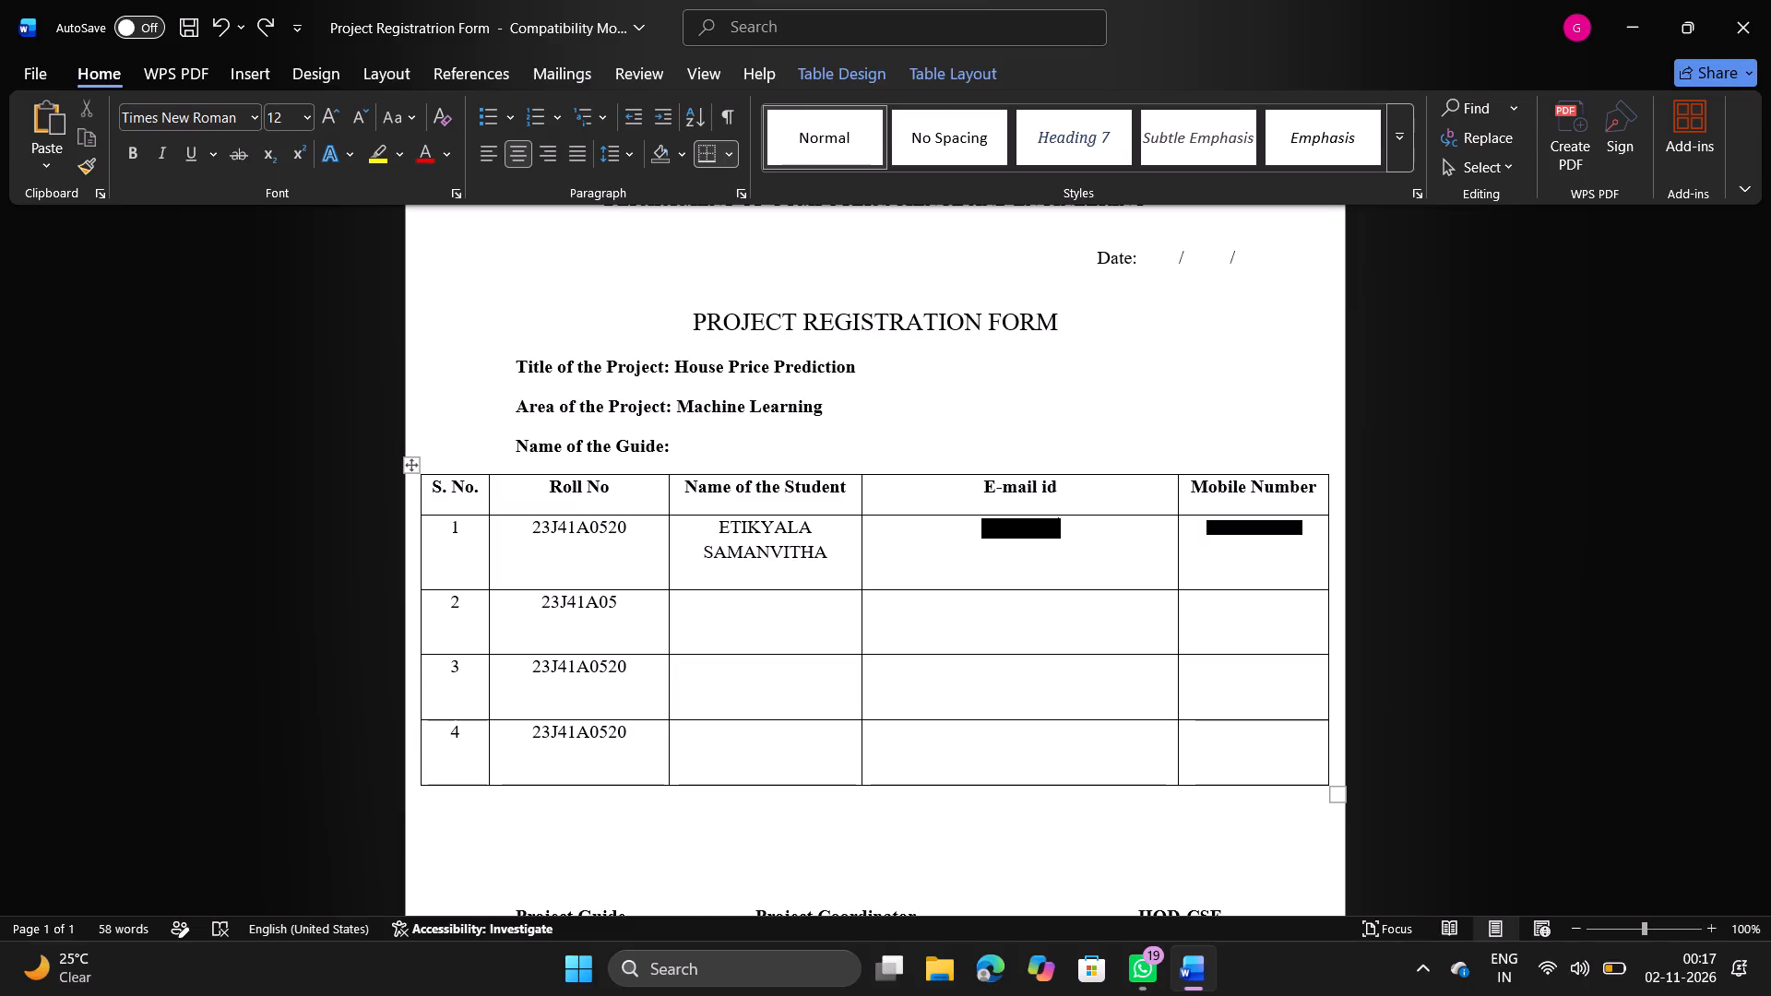
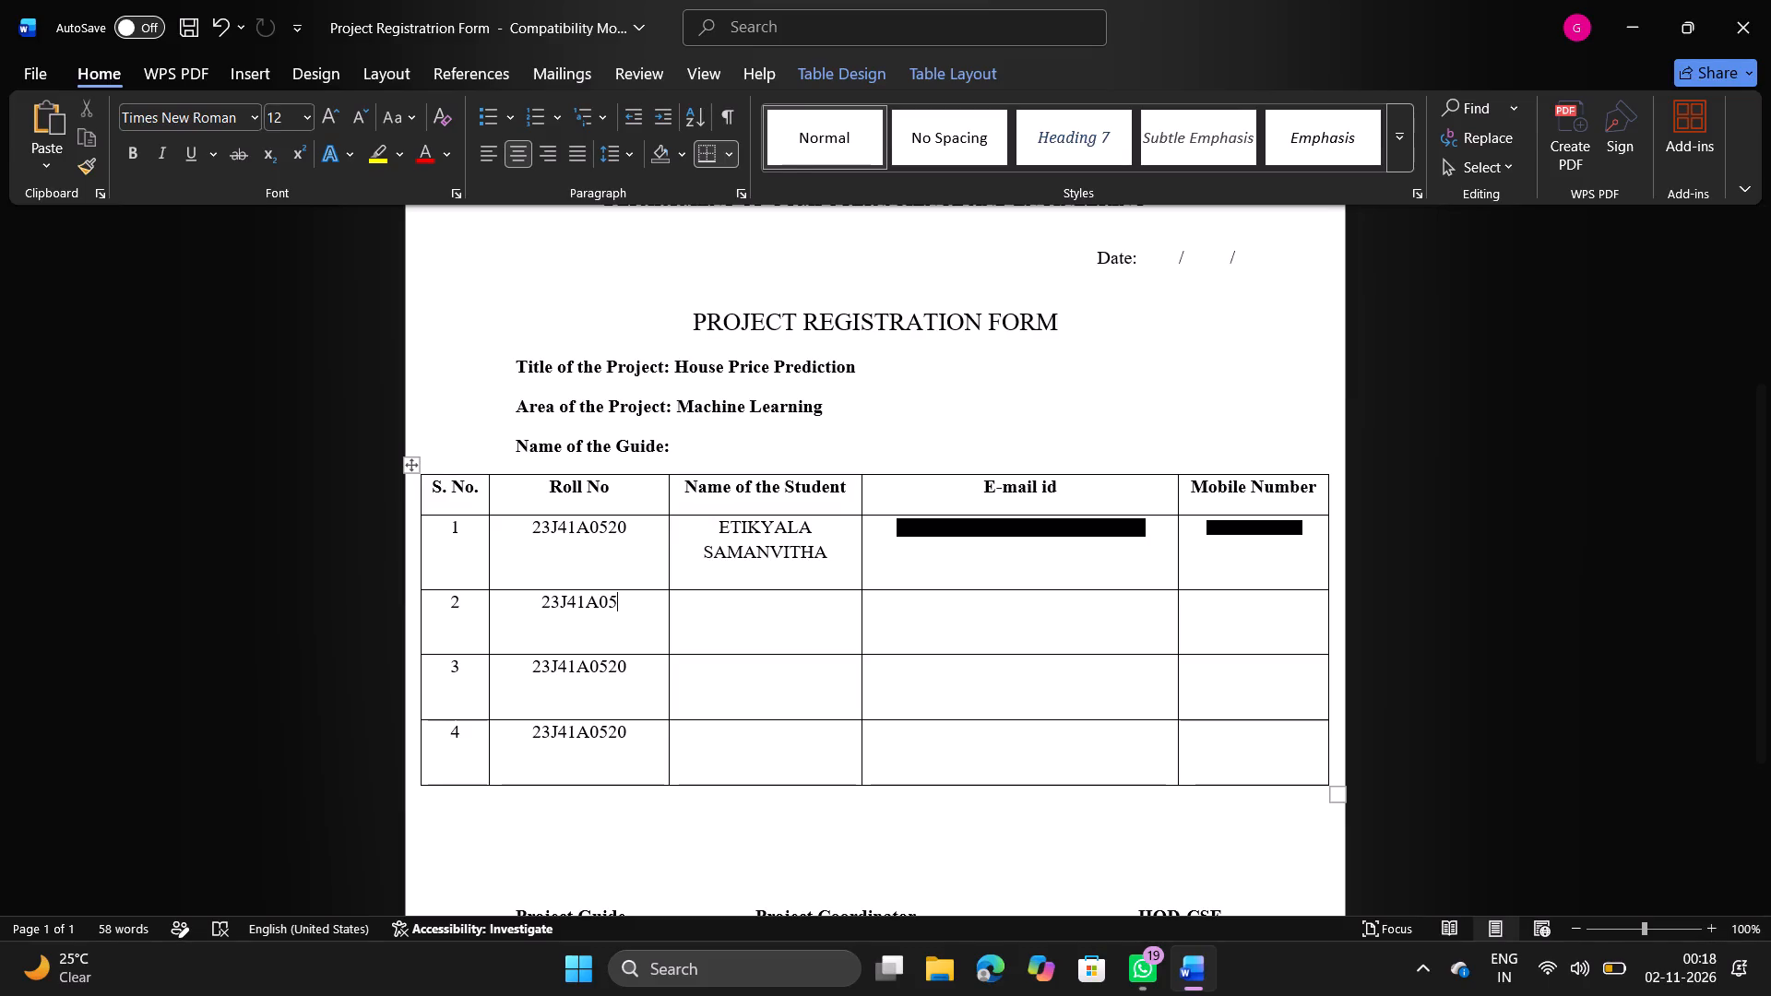
# Complete the roll number in row 2 of the student table with the second student's last two digits.
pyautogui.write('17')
# Enter the second student's full name in capitals in the name cell of row 2, with a space between its two parts.
pyautogui.click(754, 611)
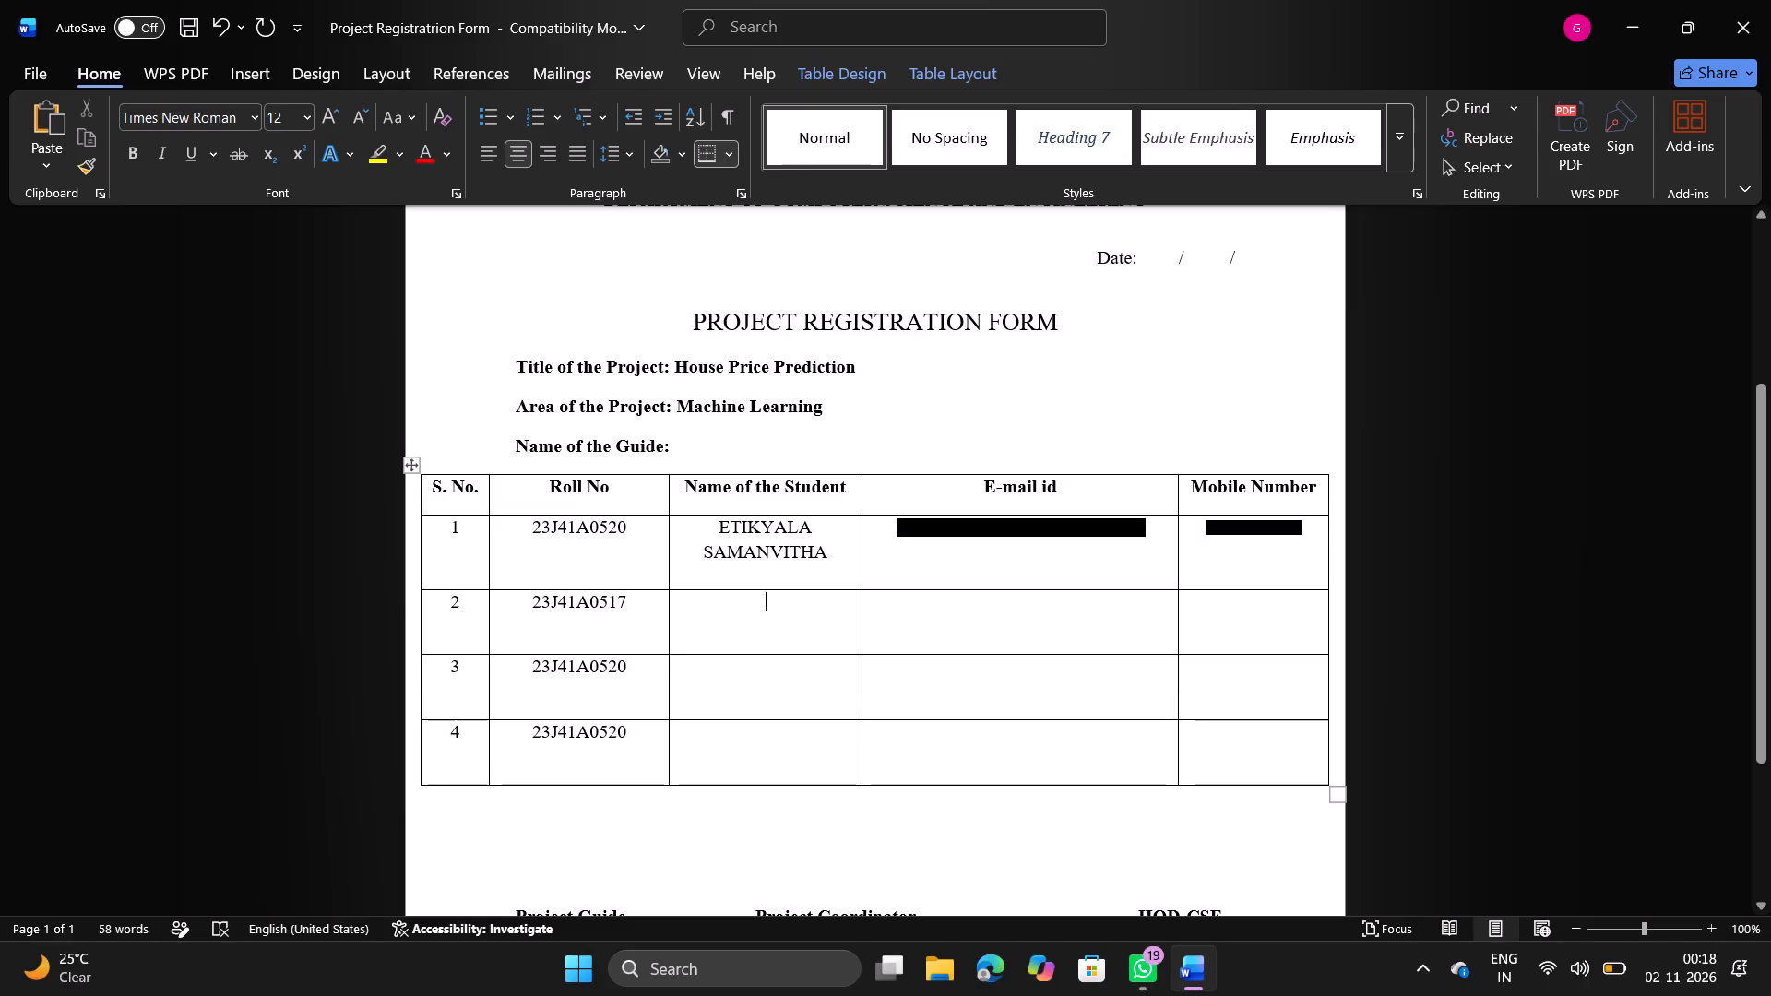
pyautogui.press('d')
pyautogui.press('BackSpace')
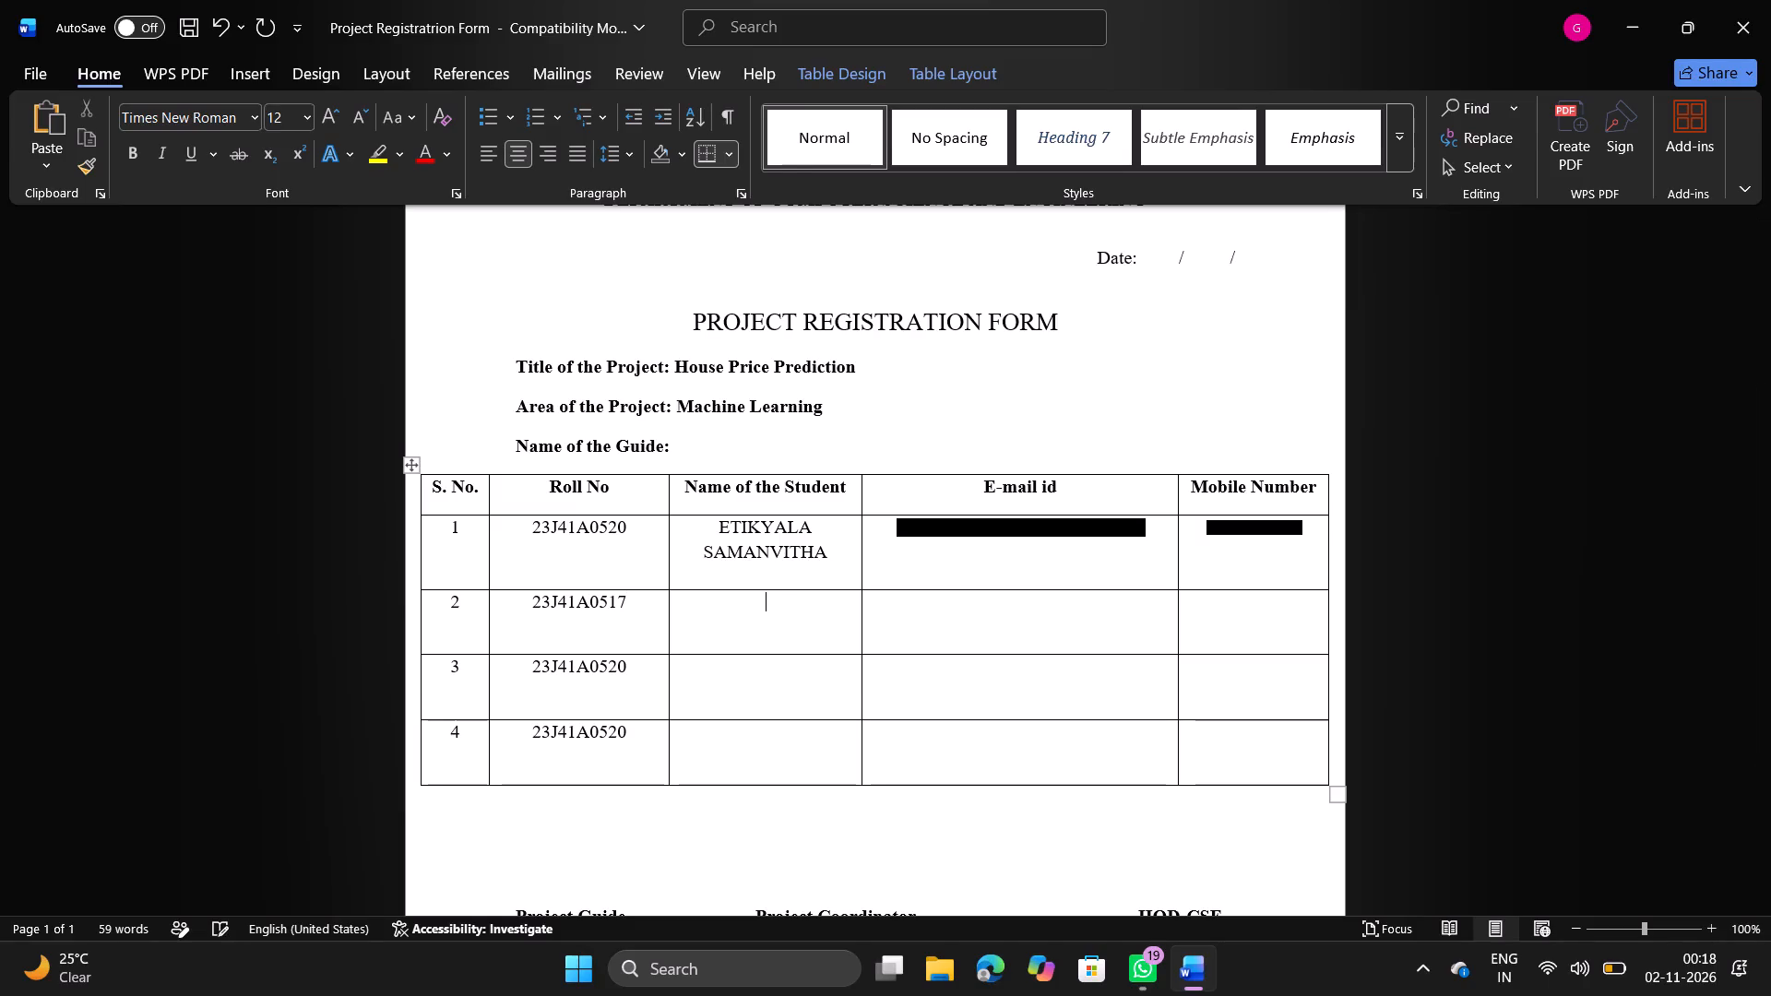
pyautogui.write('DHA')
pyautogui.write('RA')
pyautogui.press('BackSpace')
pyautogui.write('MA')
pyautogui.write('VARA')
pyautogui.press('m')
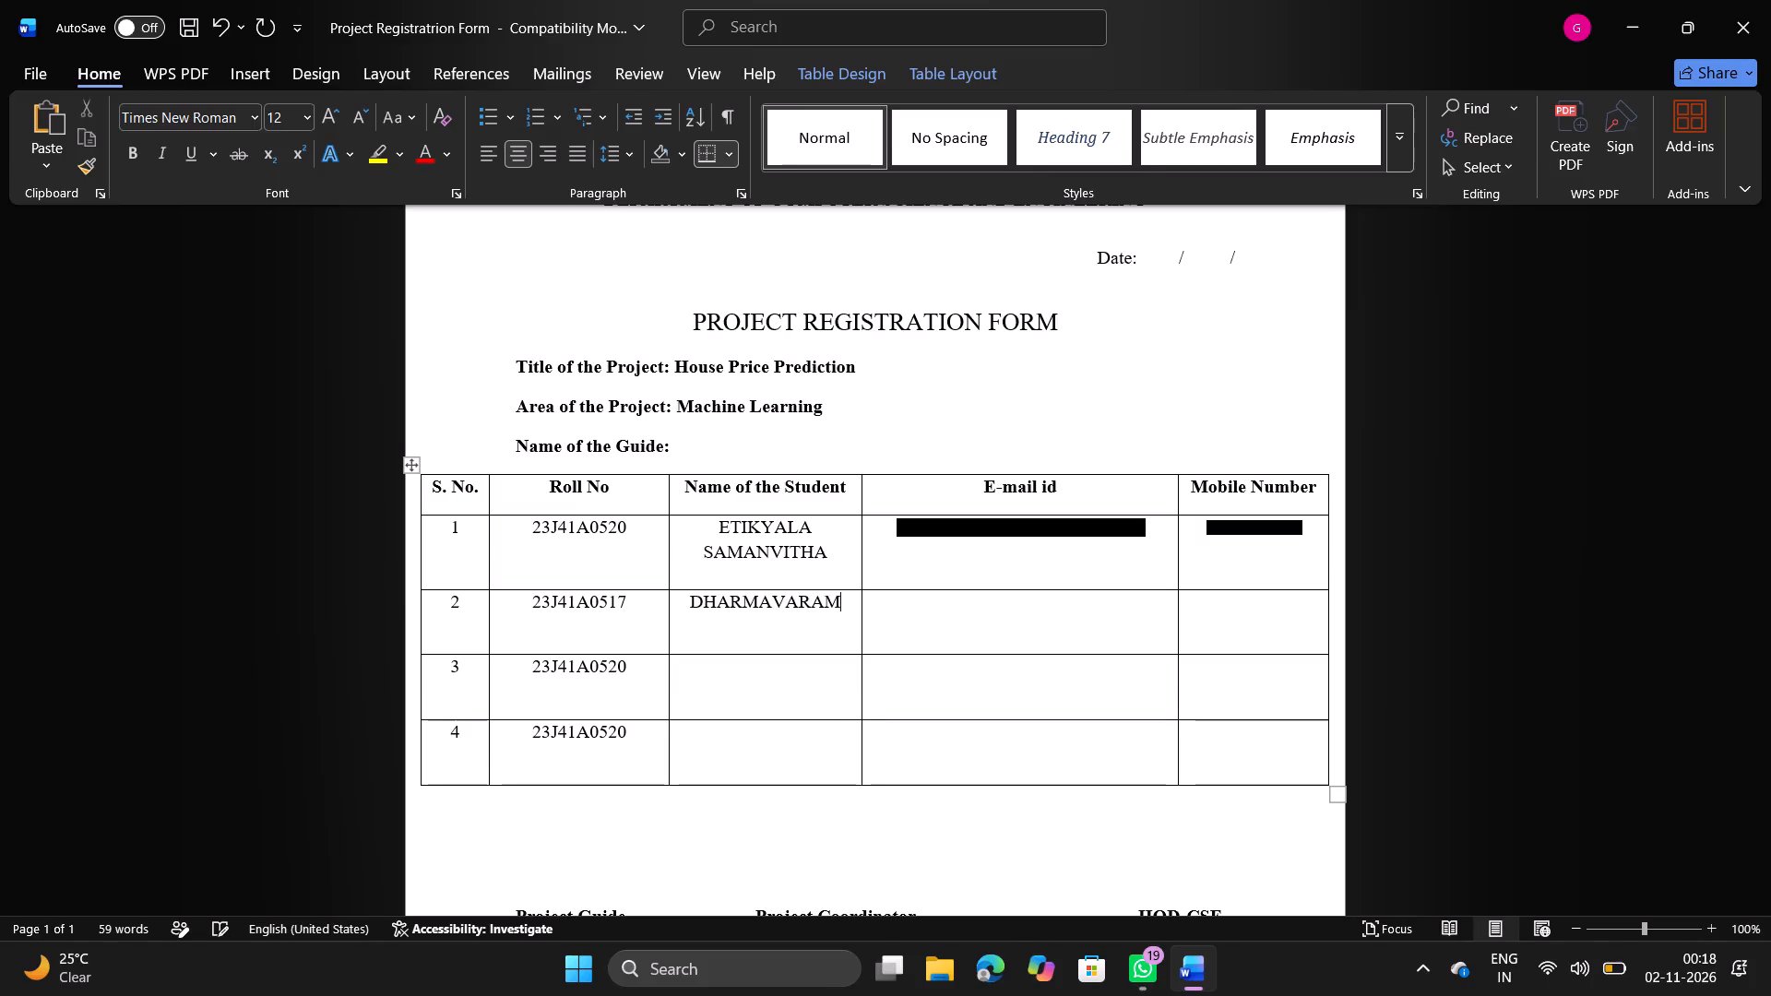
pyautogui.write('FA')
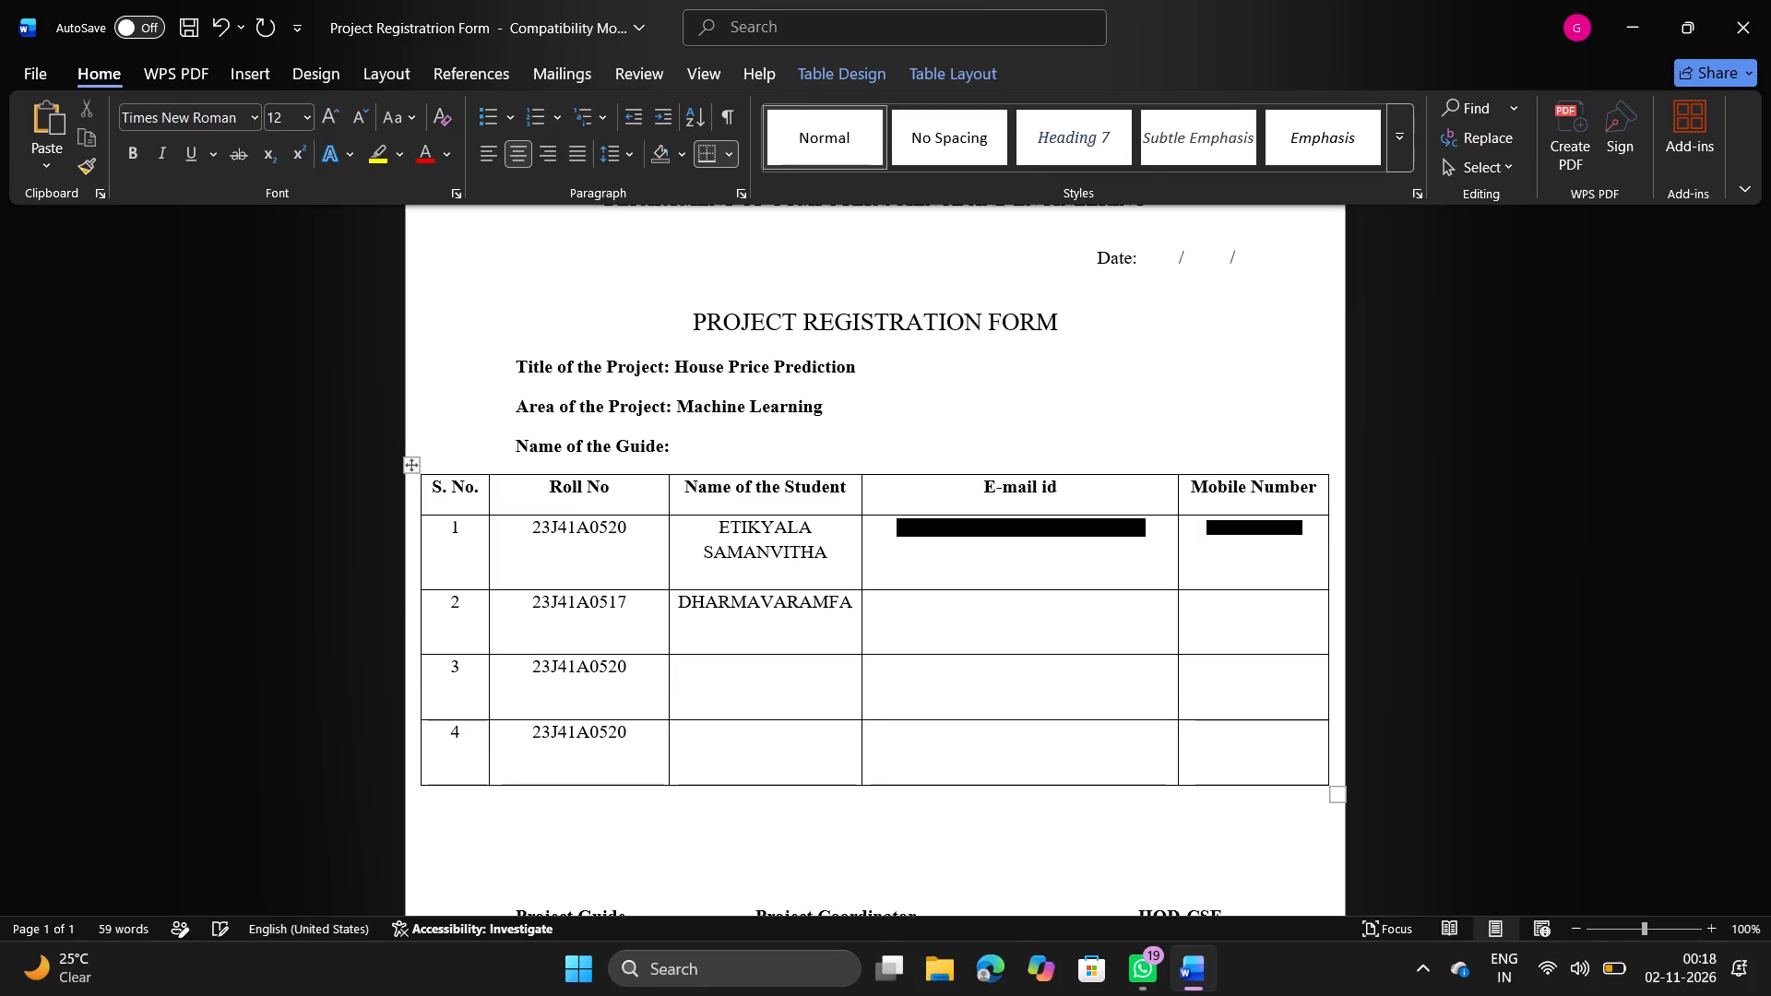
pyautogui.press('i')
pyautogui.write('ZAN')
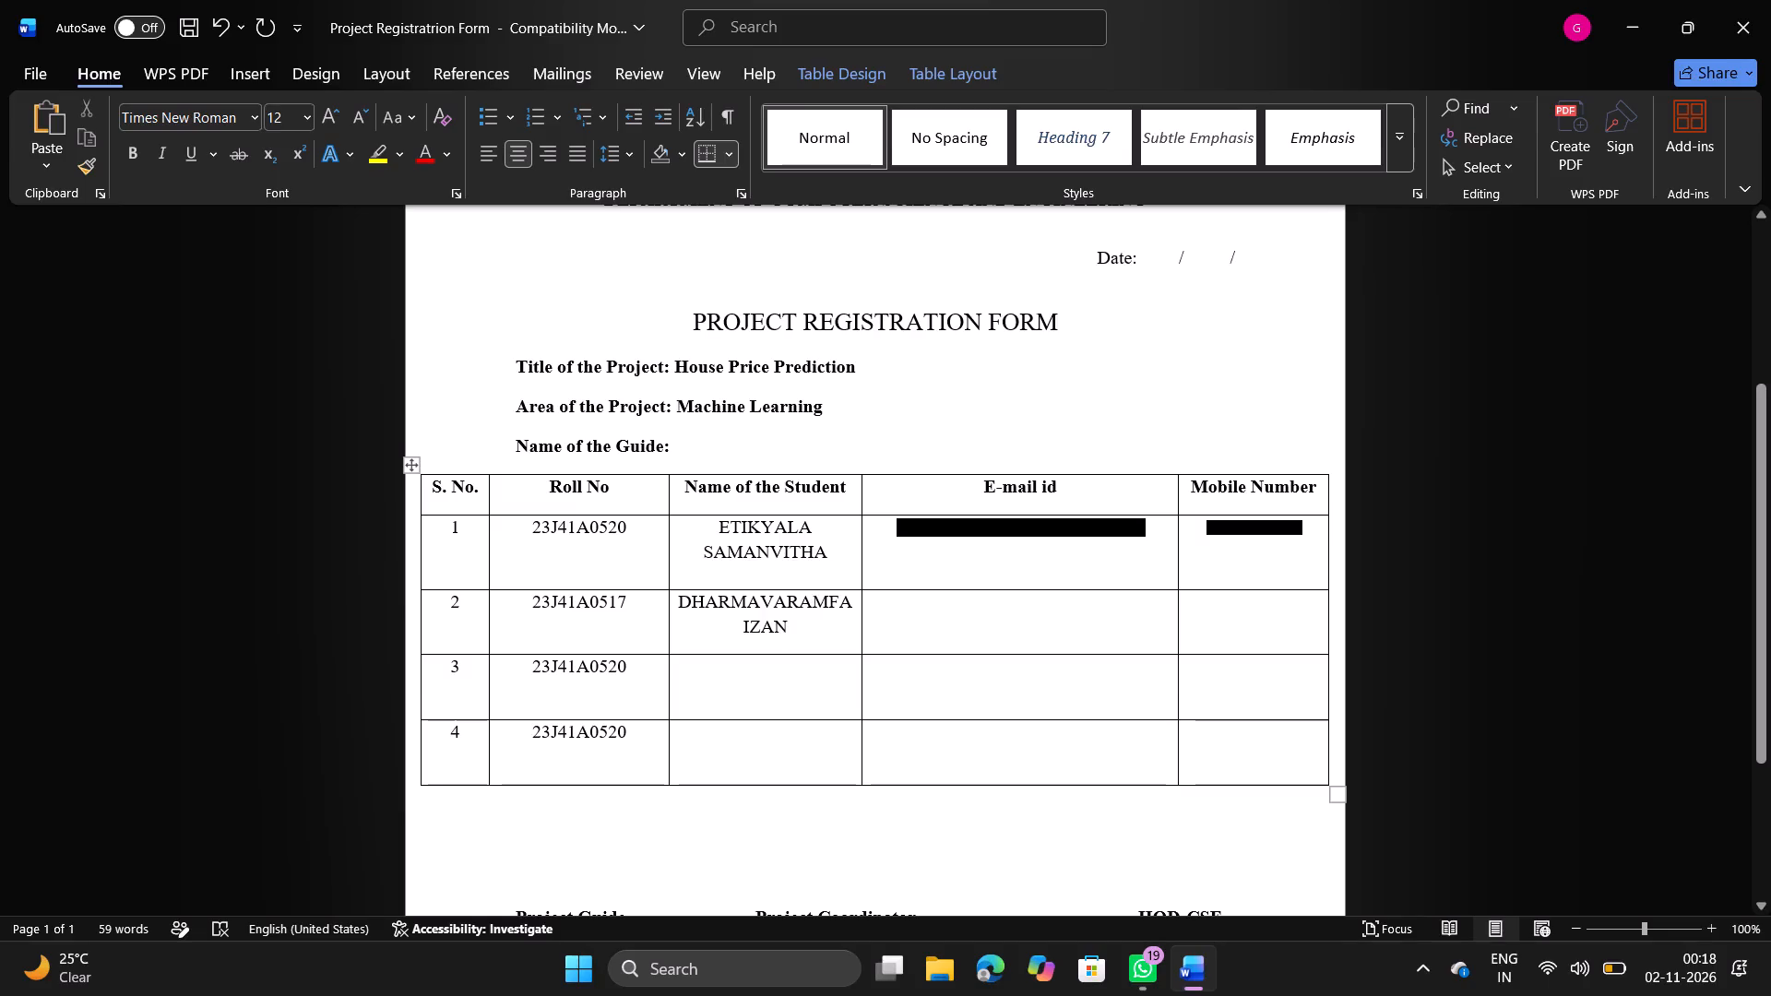
pyautogui.click(826, 595)
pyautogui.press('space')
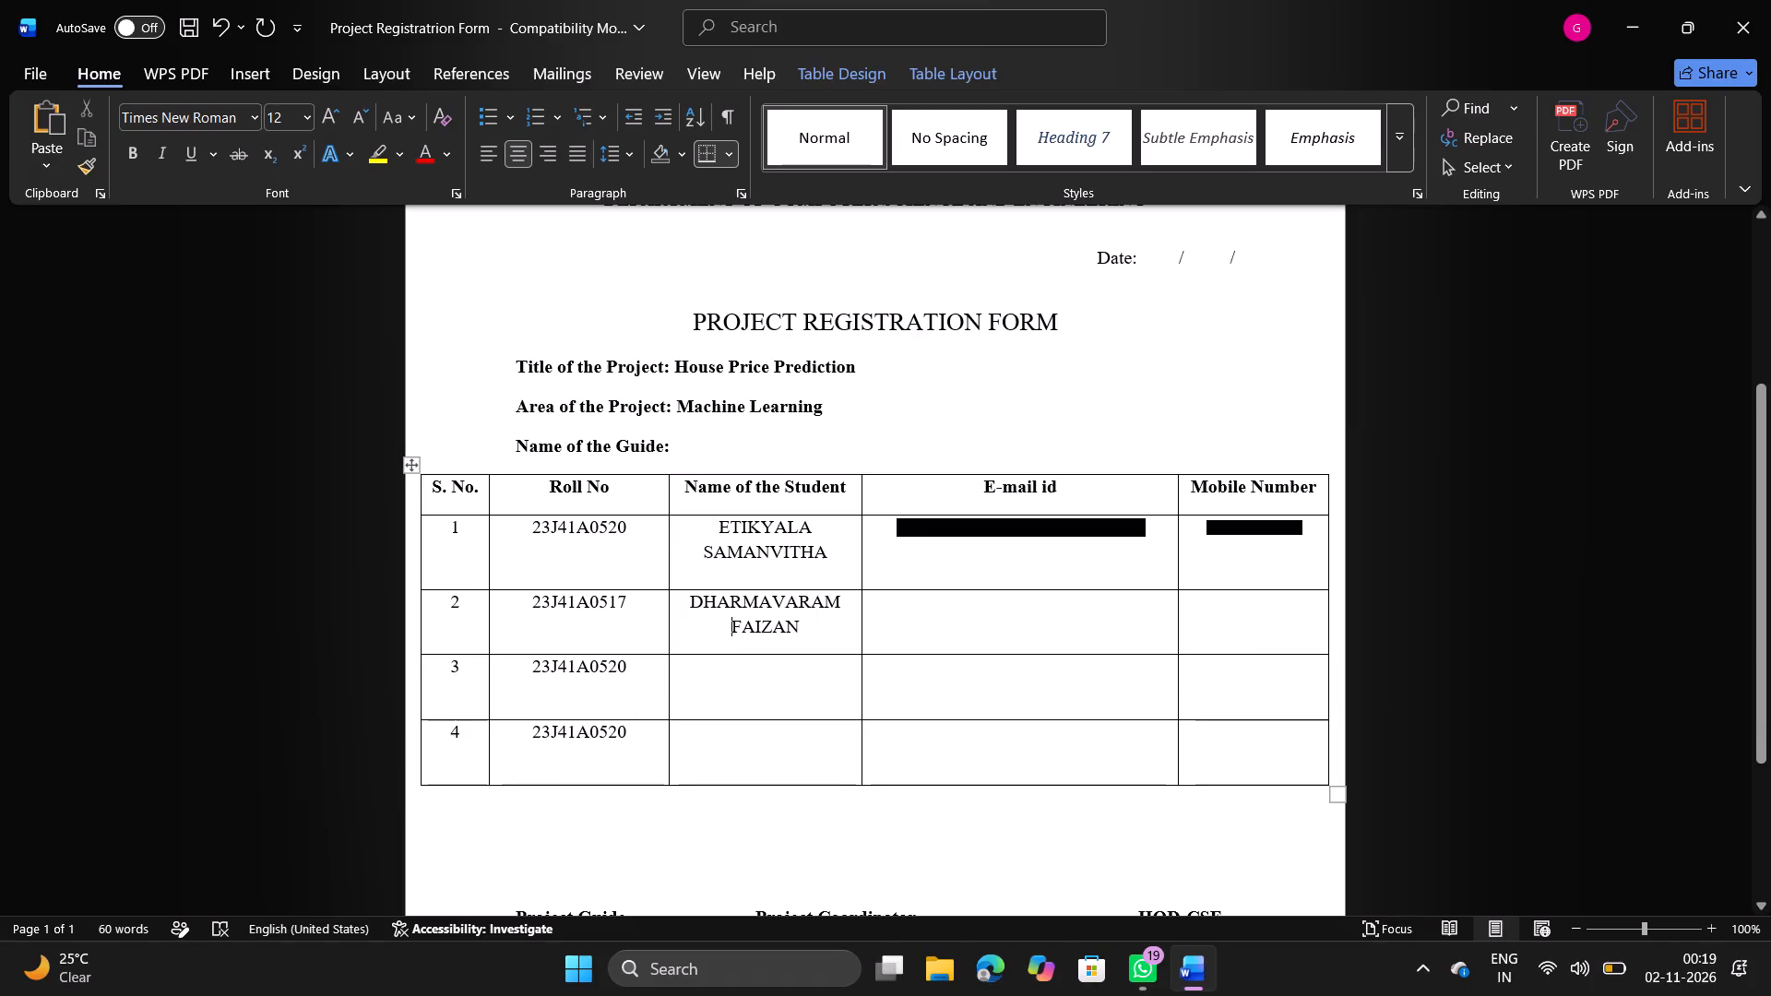
# Replace the last digit of the roll number in row 3 to match the third student's roll number.
pyautogui.click(641, 664)
pyautogui.press('BackSpace')
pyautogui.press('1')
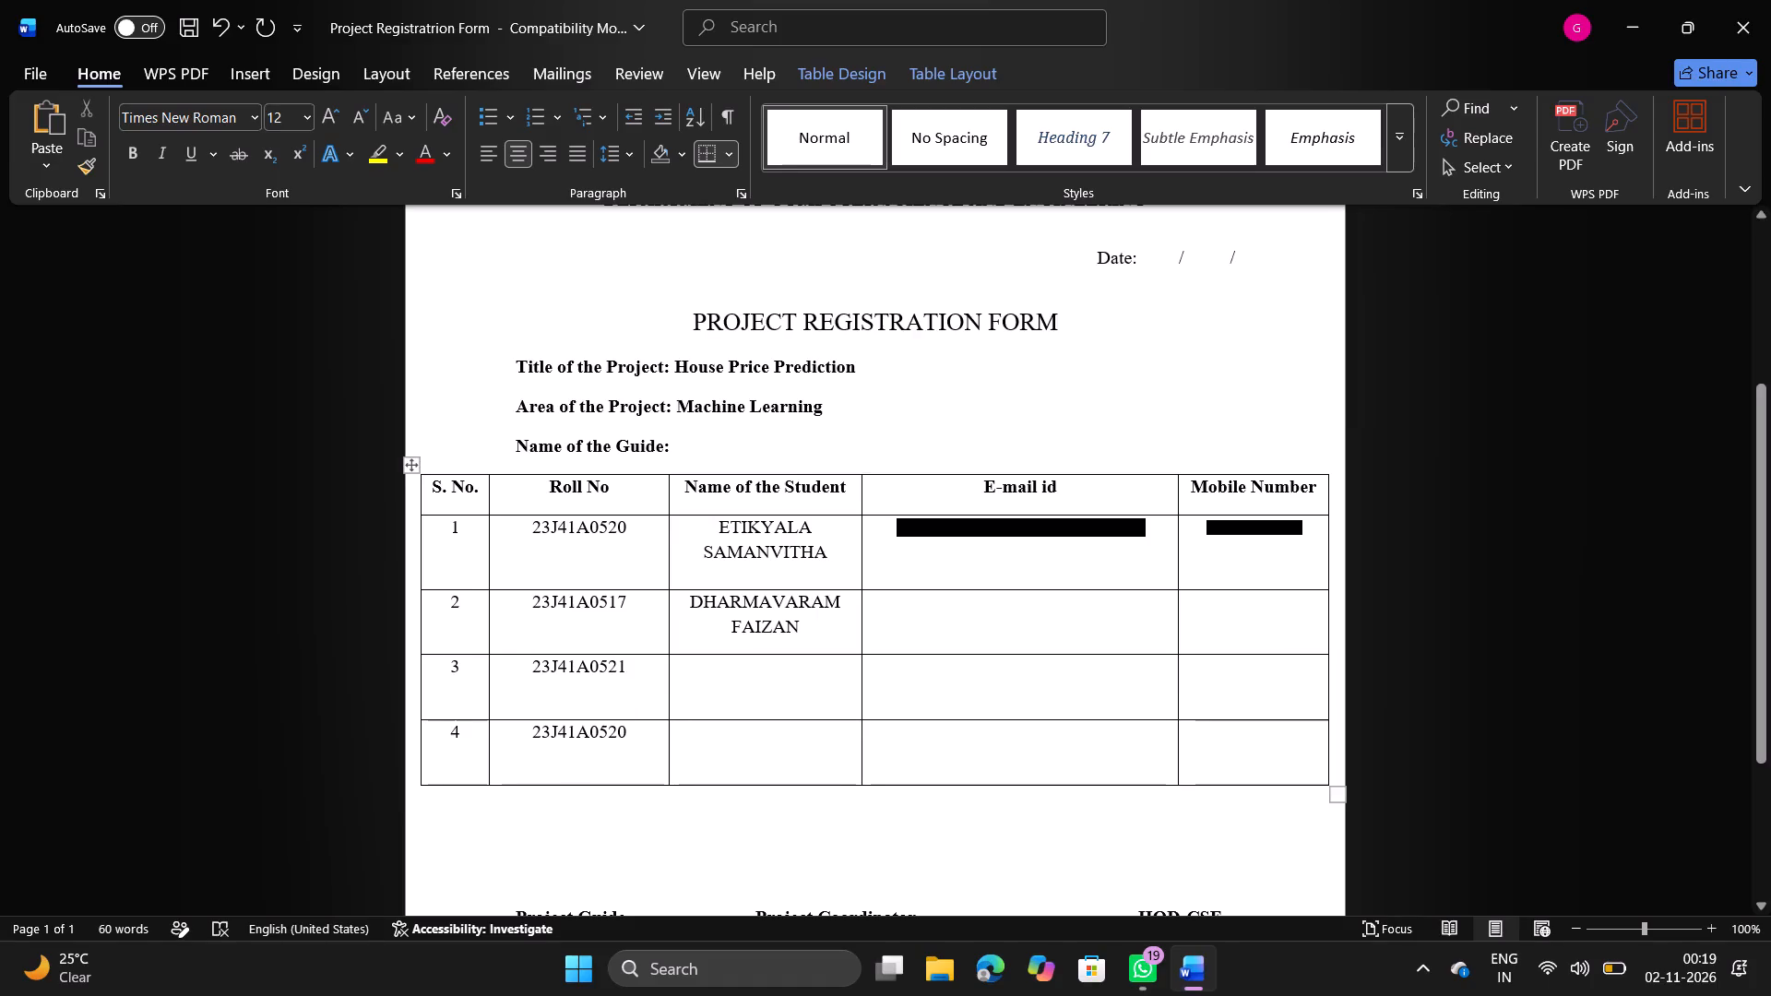
# Enter the third student's name in capitals in the Name of the Student cell of row 3.
pyautogui.click(753, 661)
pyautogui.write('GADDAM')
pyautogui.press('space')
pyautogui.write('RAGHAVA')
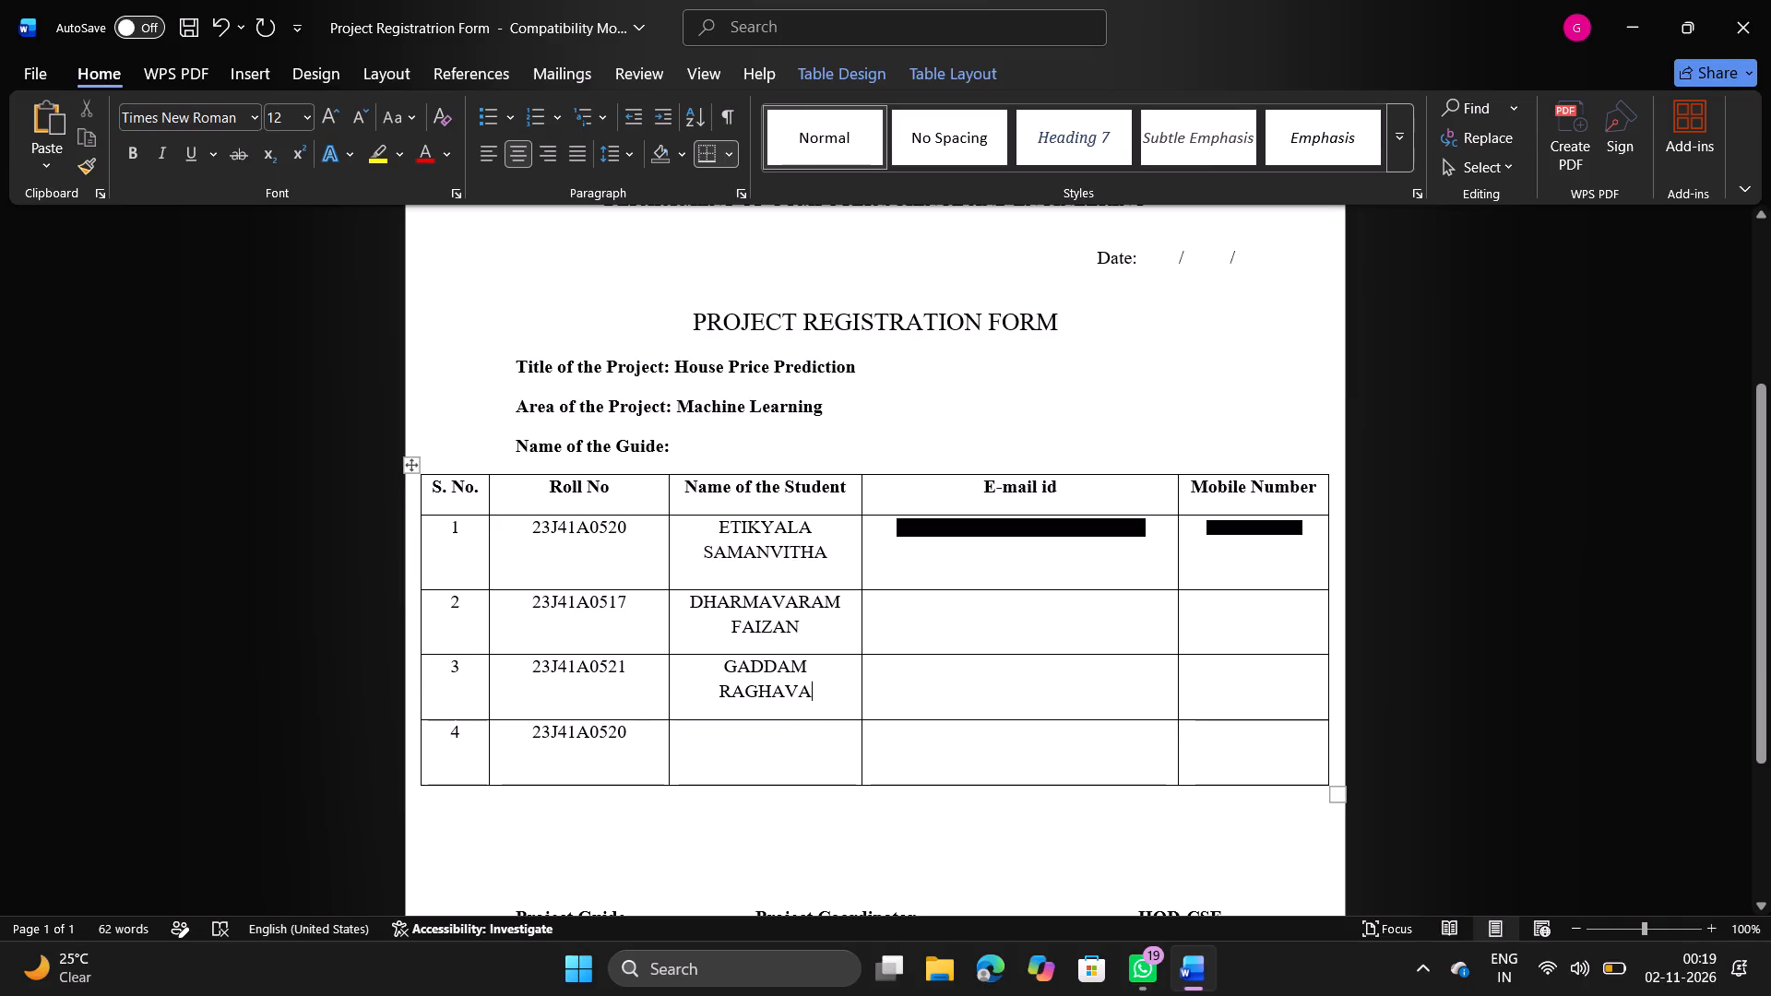
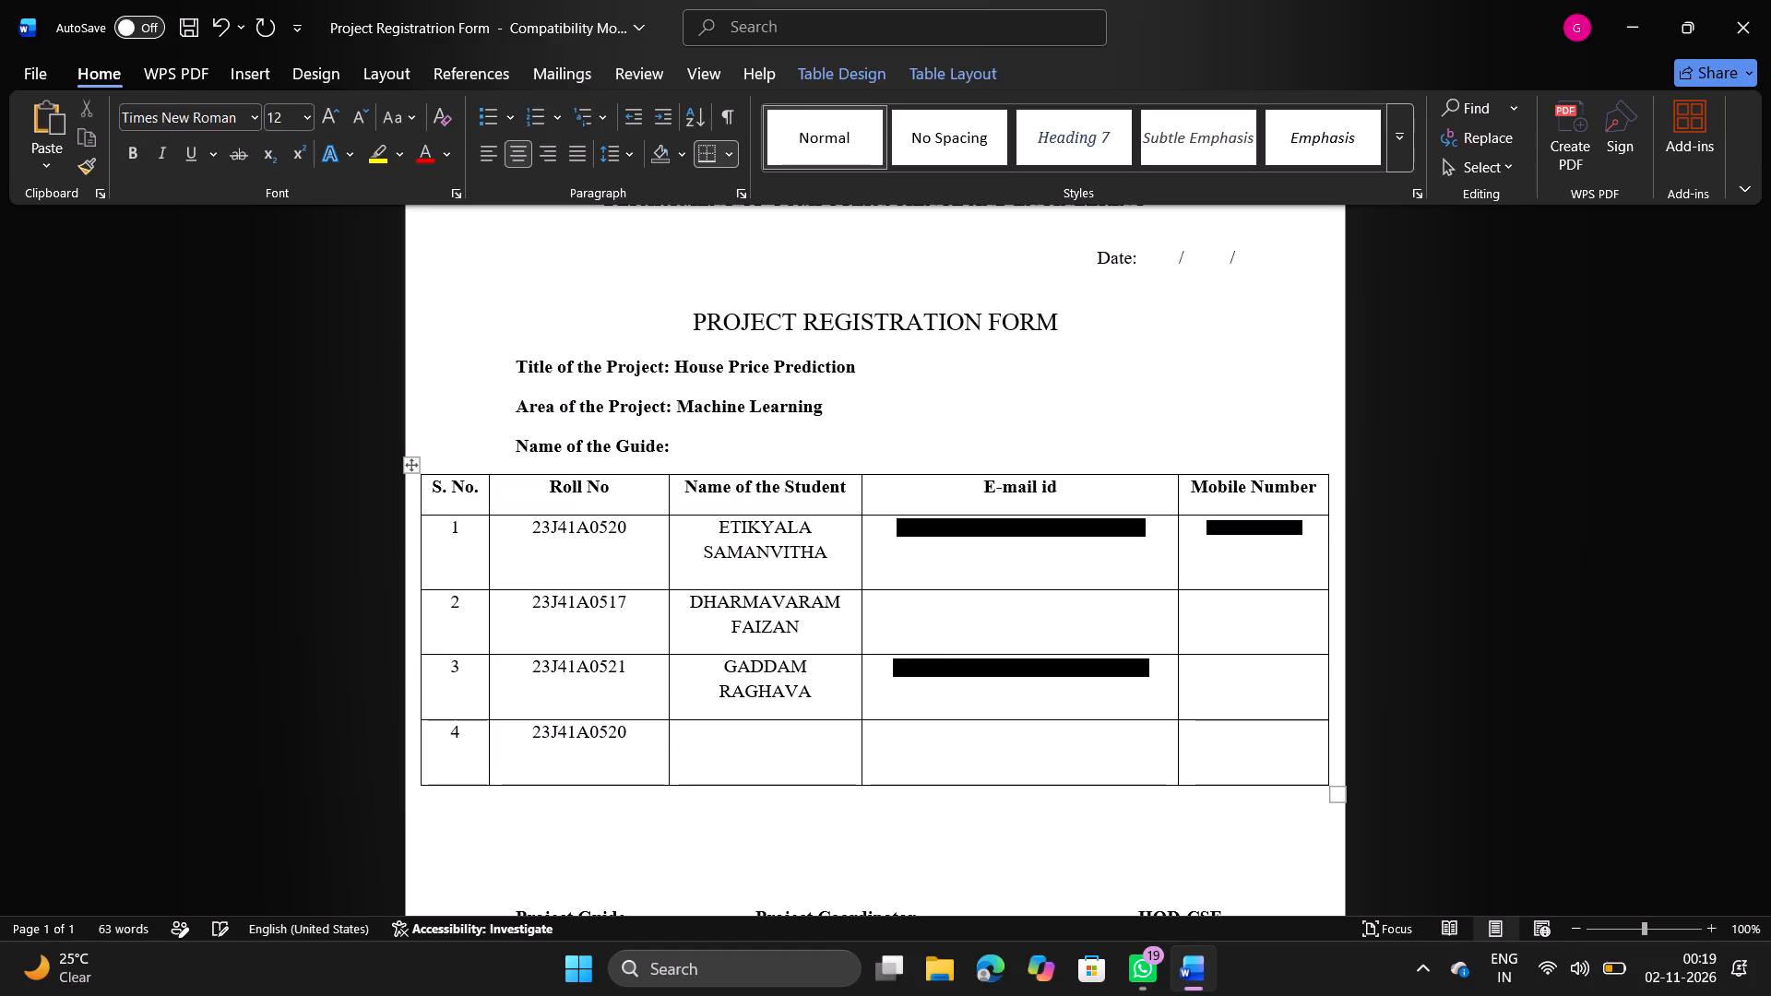
# Replace the capital first letter of the e-mail id in row 3 with a lowercase g, keeping the address on one line.
pyautogui.press('Return')
pyautogui.press('BackSpace')
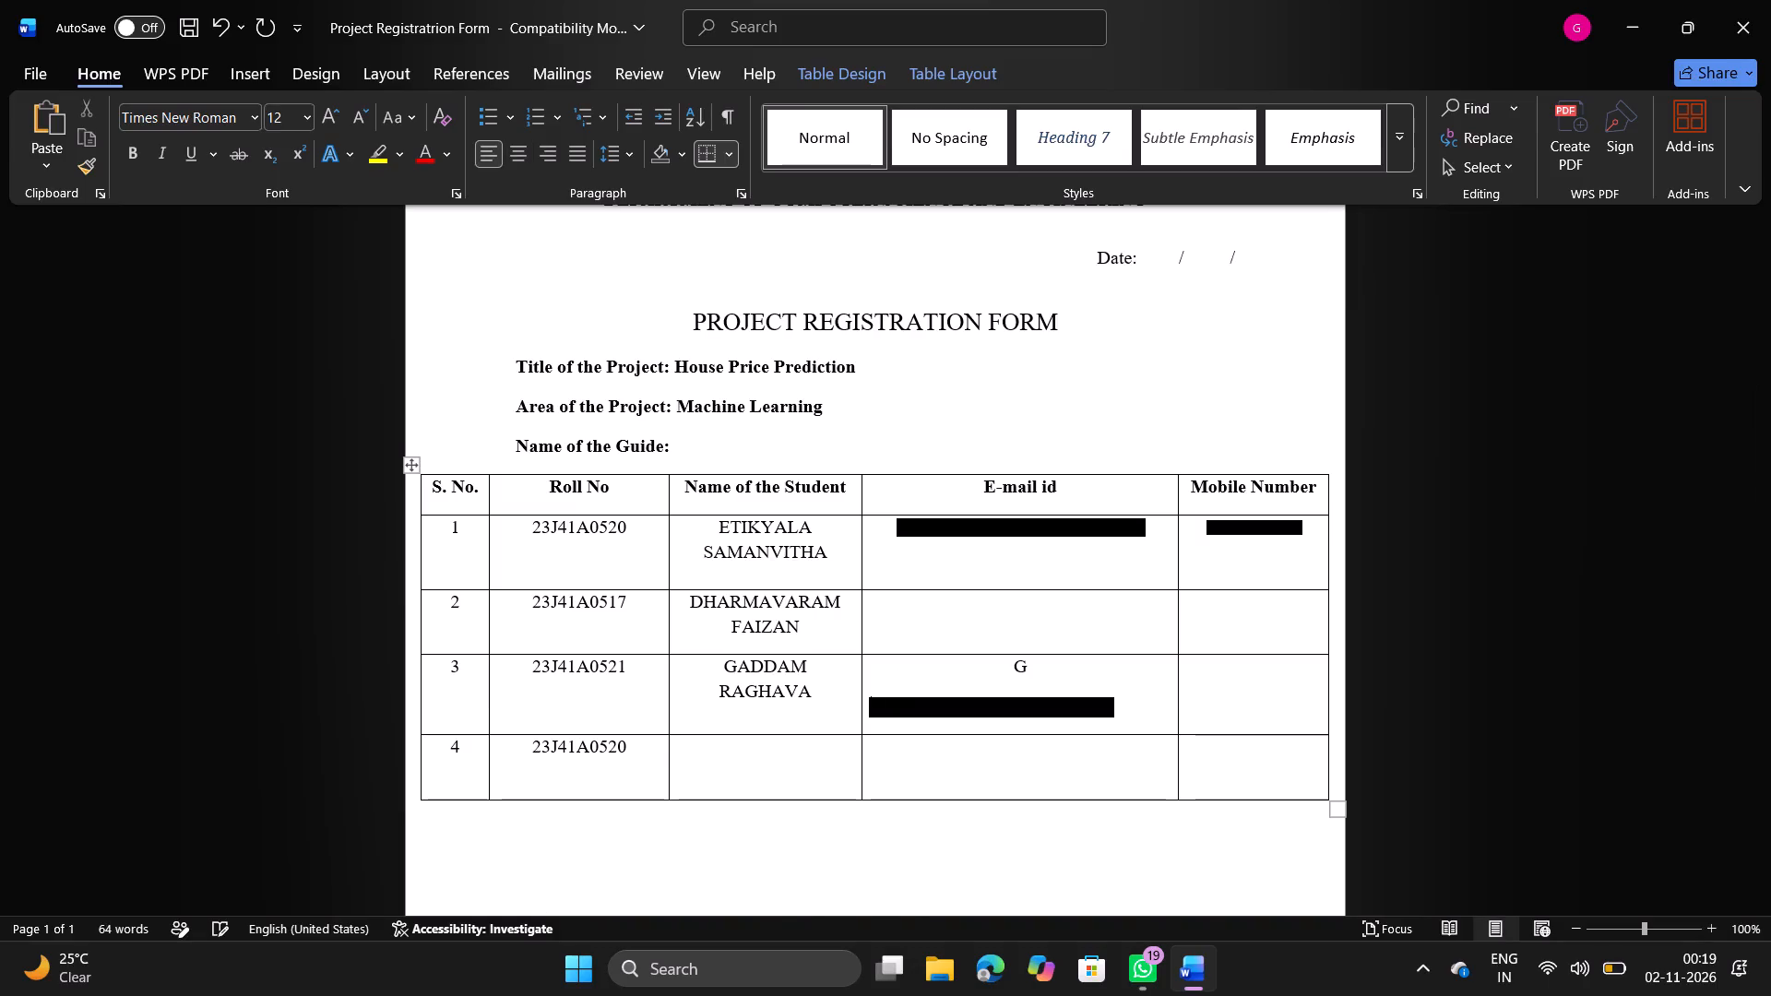
pyautogui.press('BackSpace')
pyautogui.press('BackSpace')
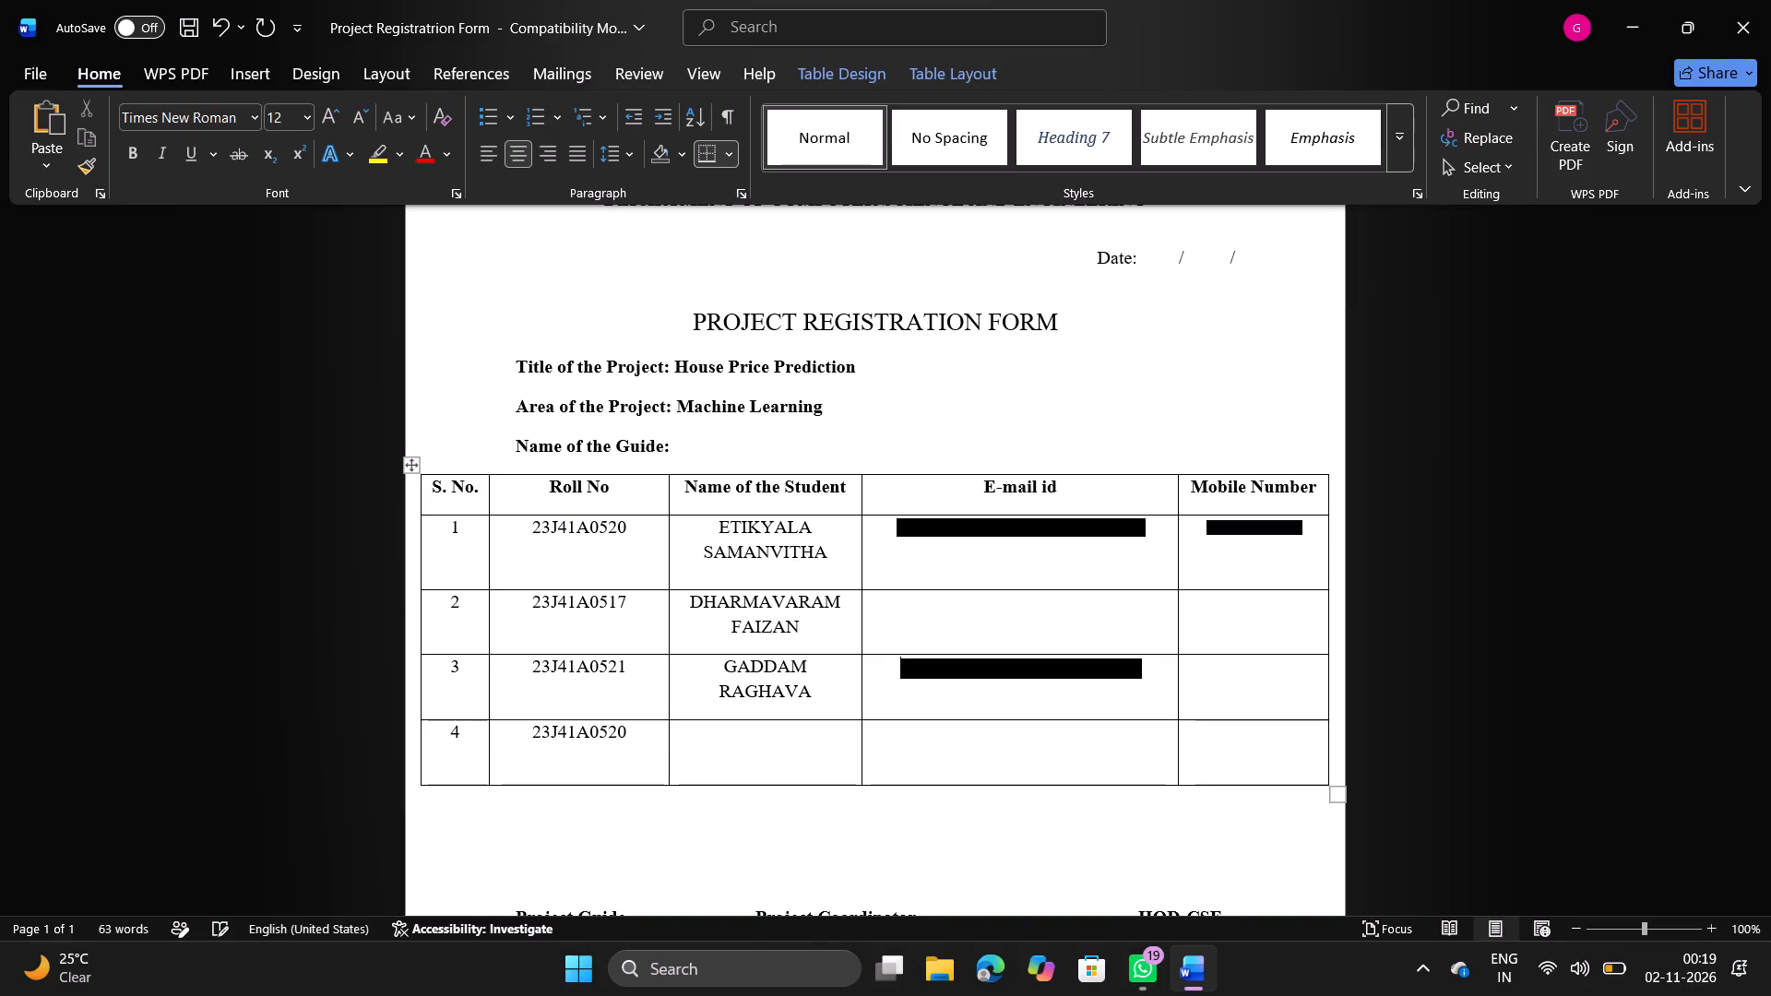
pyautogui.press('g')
pyautogui.press('Right')
pyautogui.click(1152, 669)
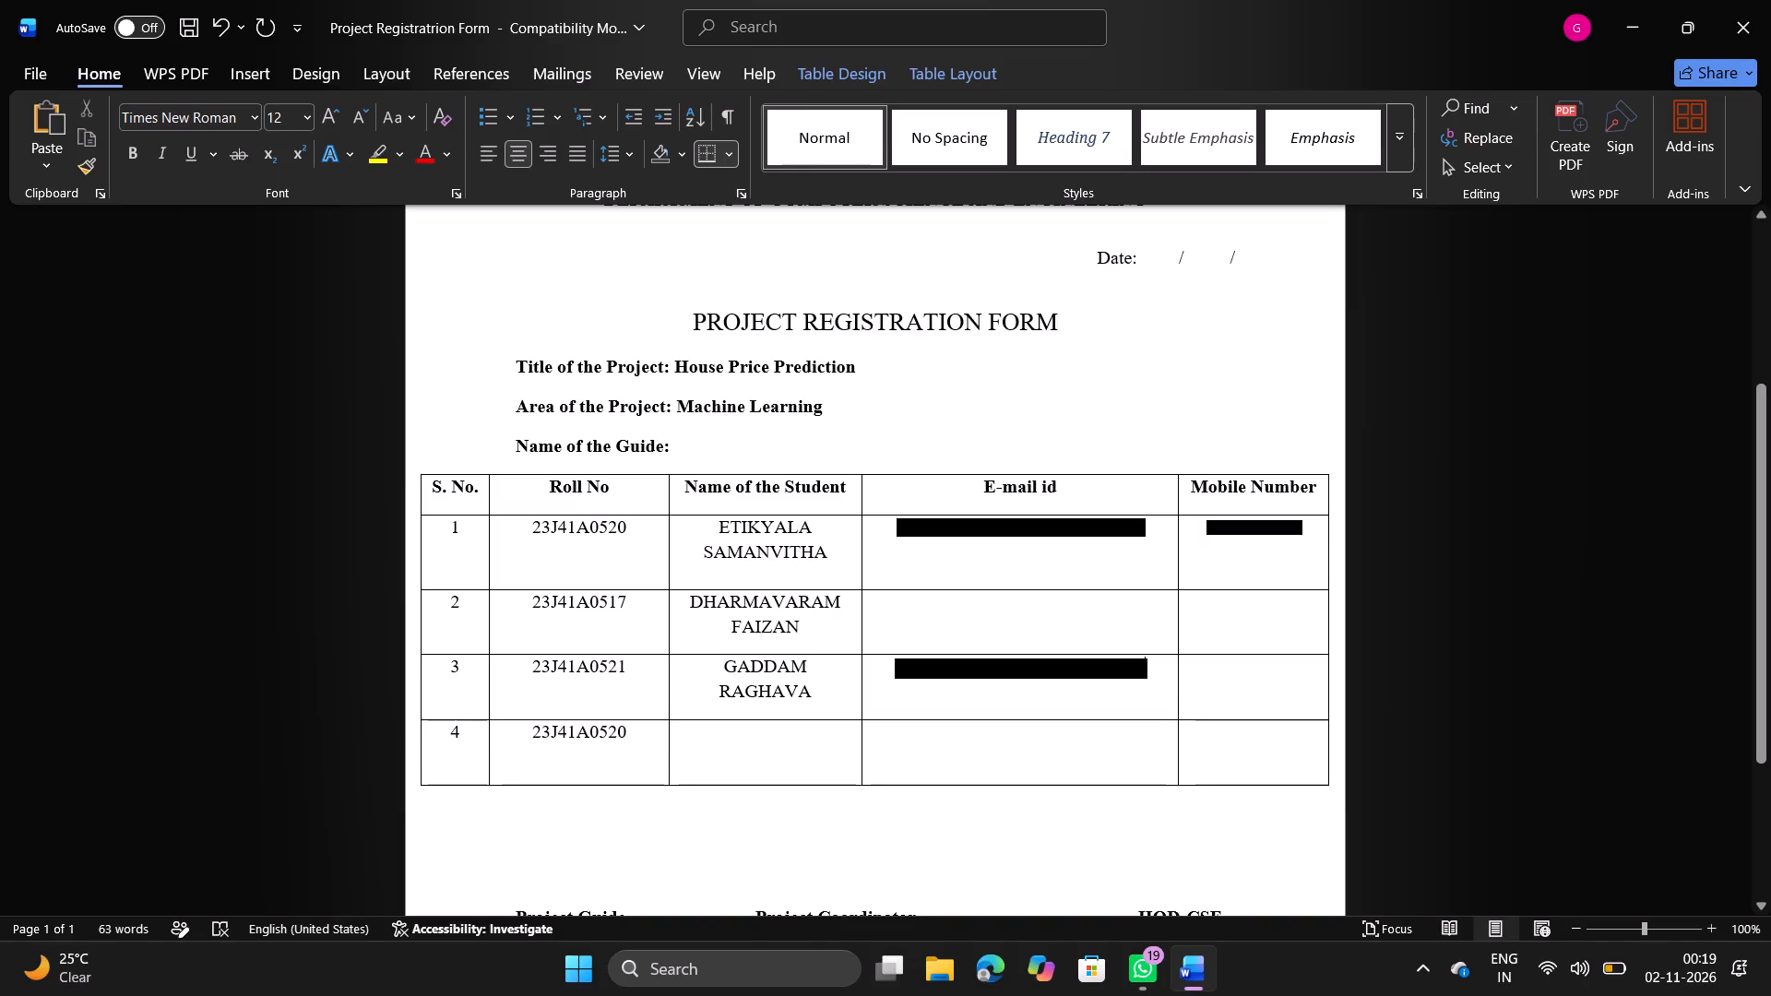
pyautogui.click(1073, 754)
pyautogui.click(1149, 662)
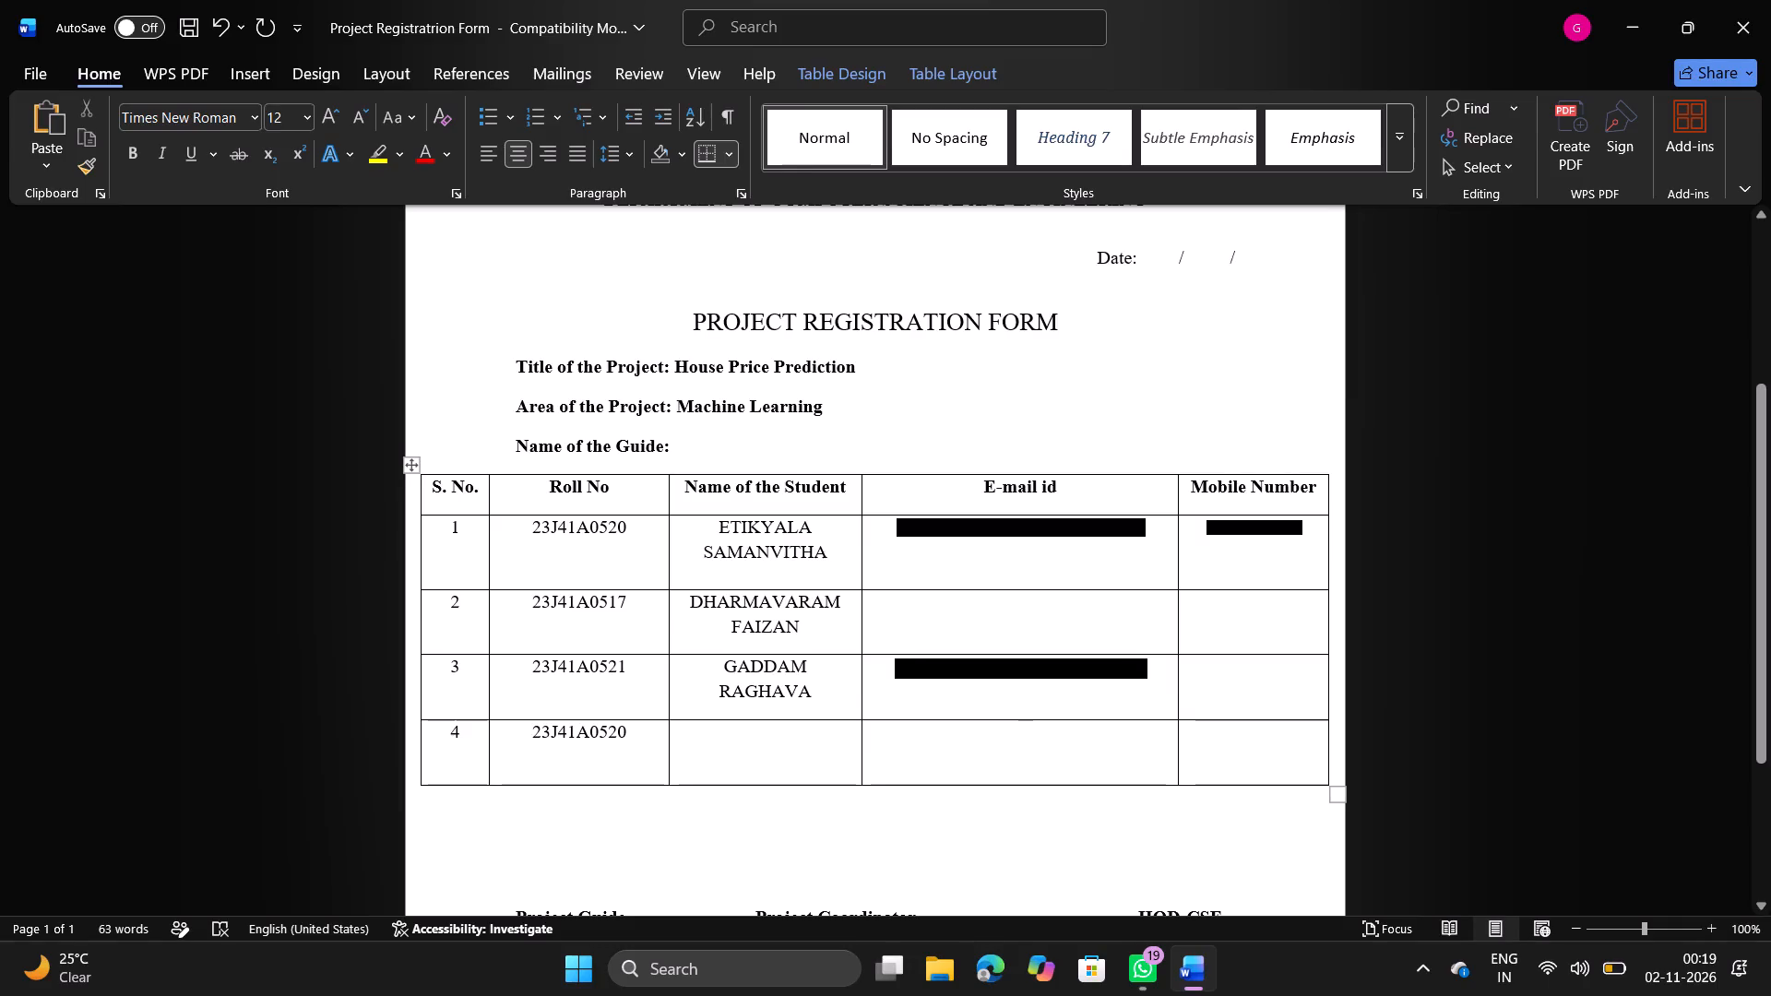
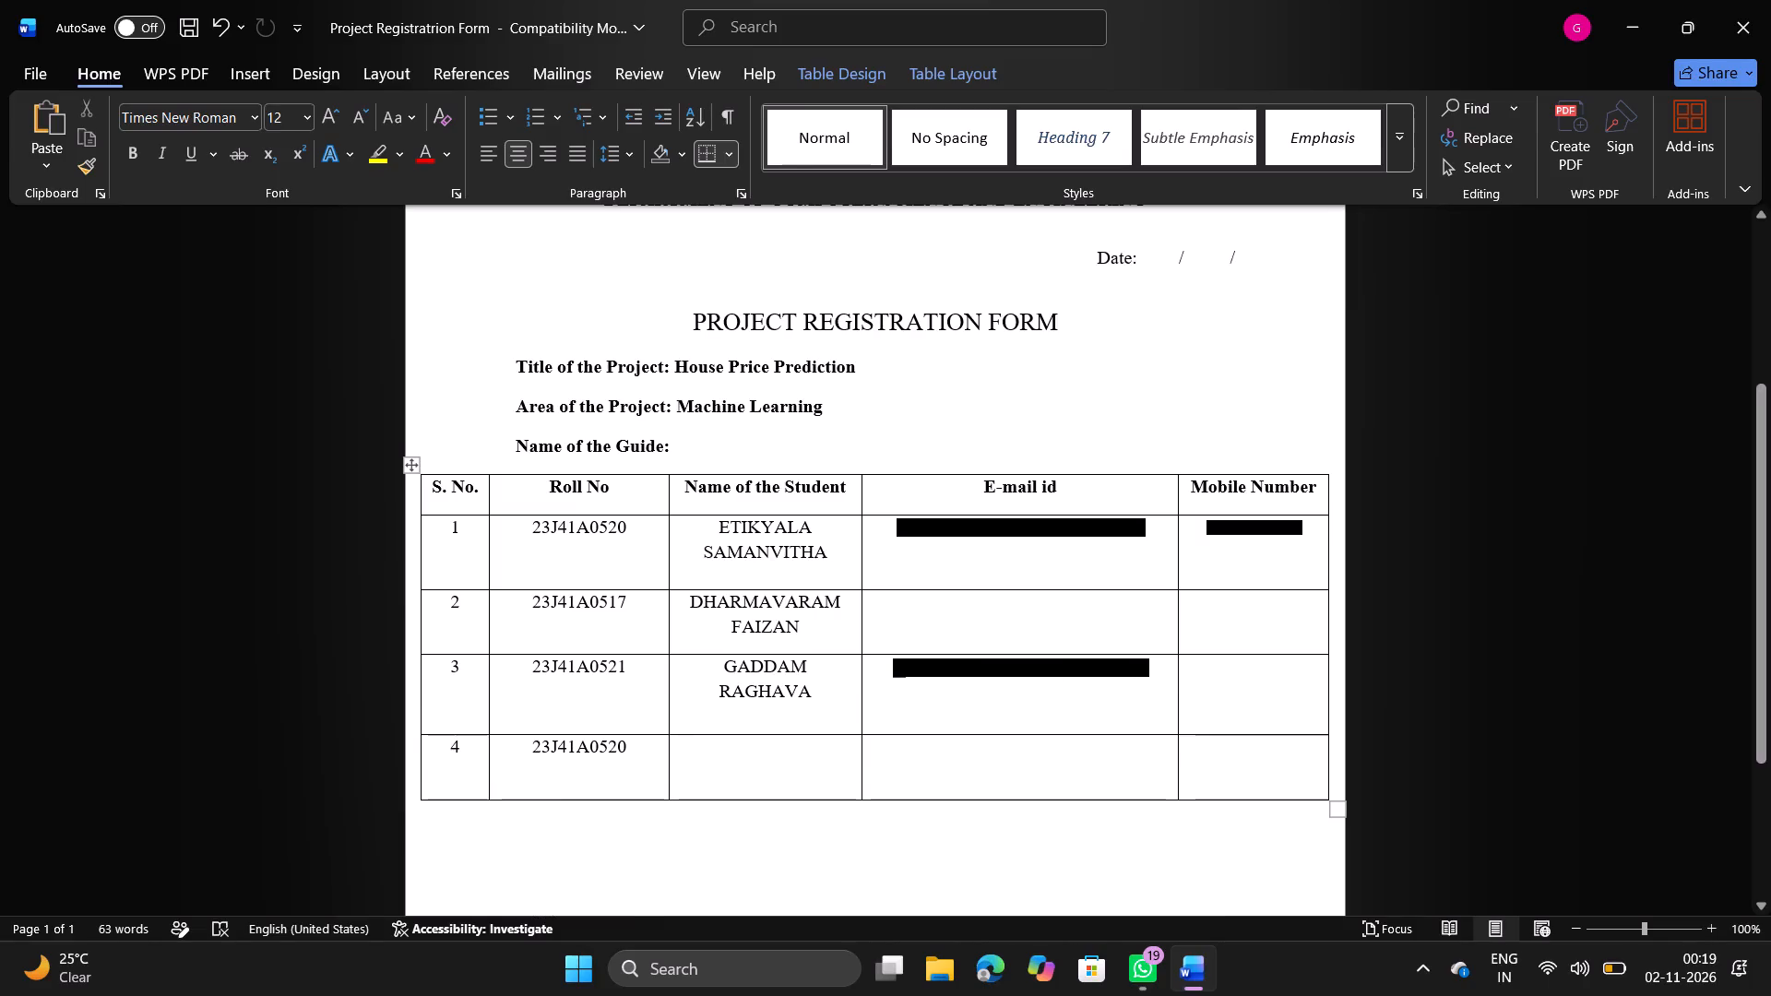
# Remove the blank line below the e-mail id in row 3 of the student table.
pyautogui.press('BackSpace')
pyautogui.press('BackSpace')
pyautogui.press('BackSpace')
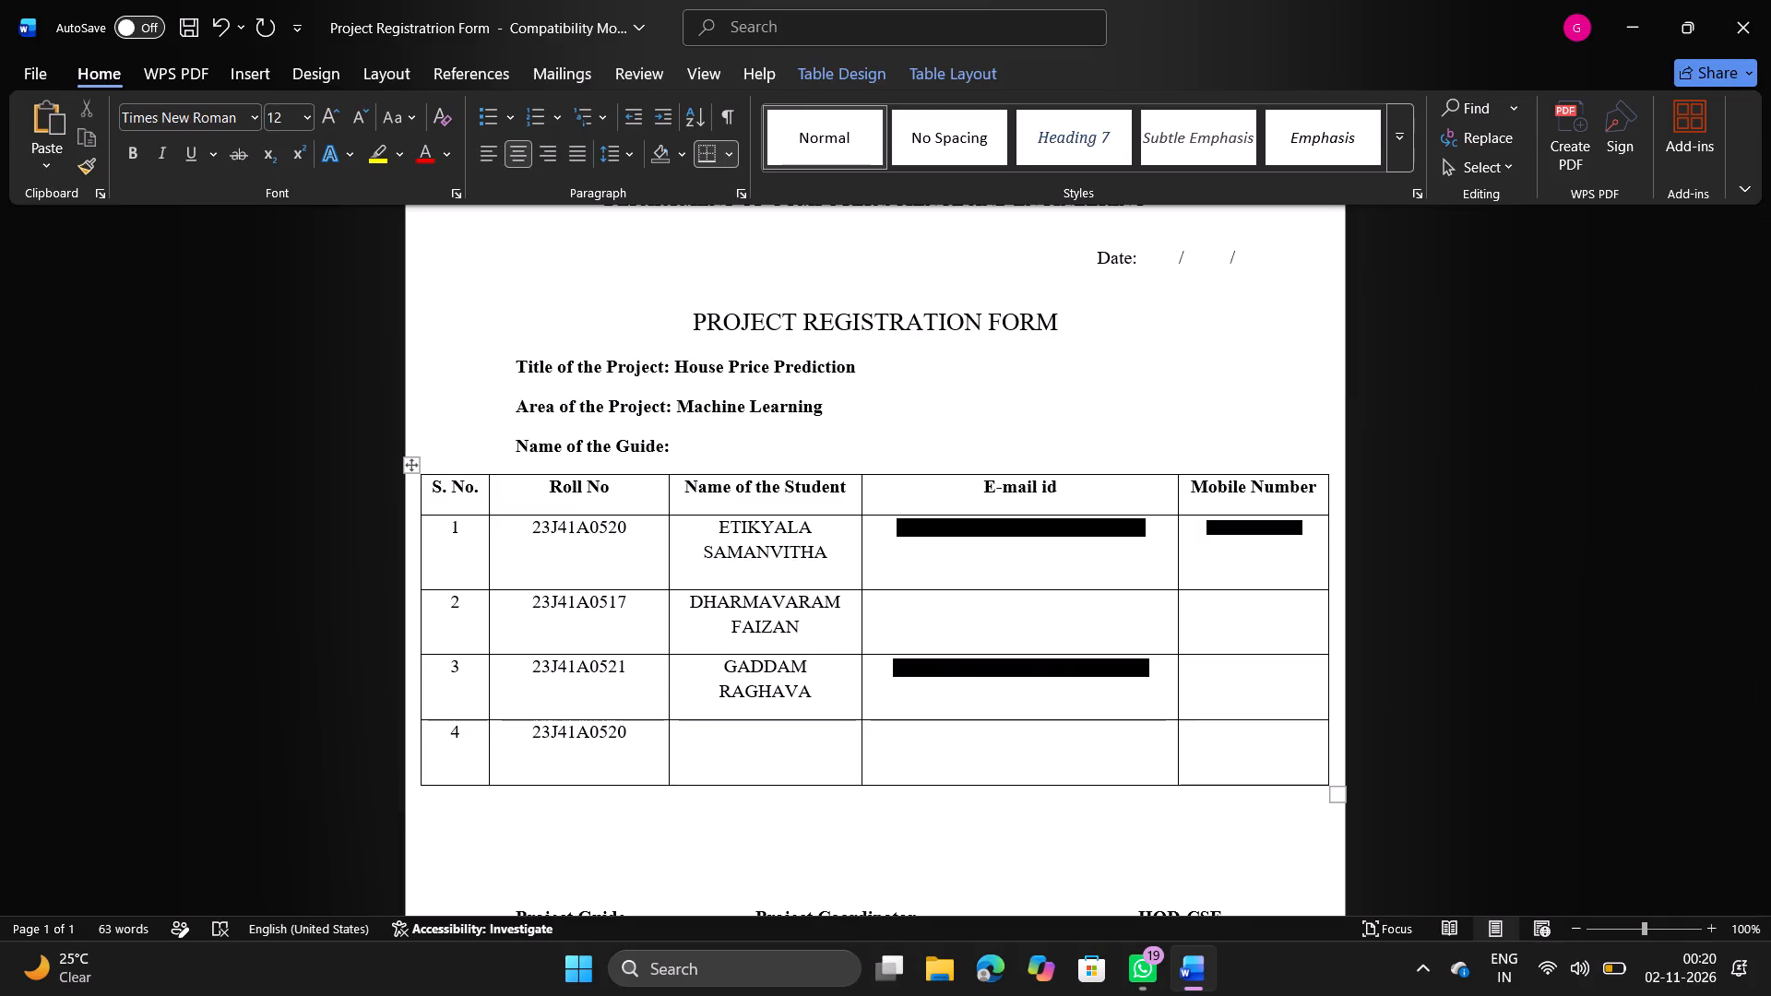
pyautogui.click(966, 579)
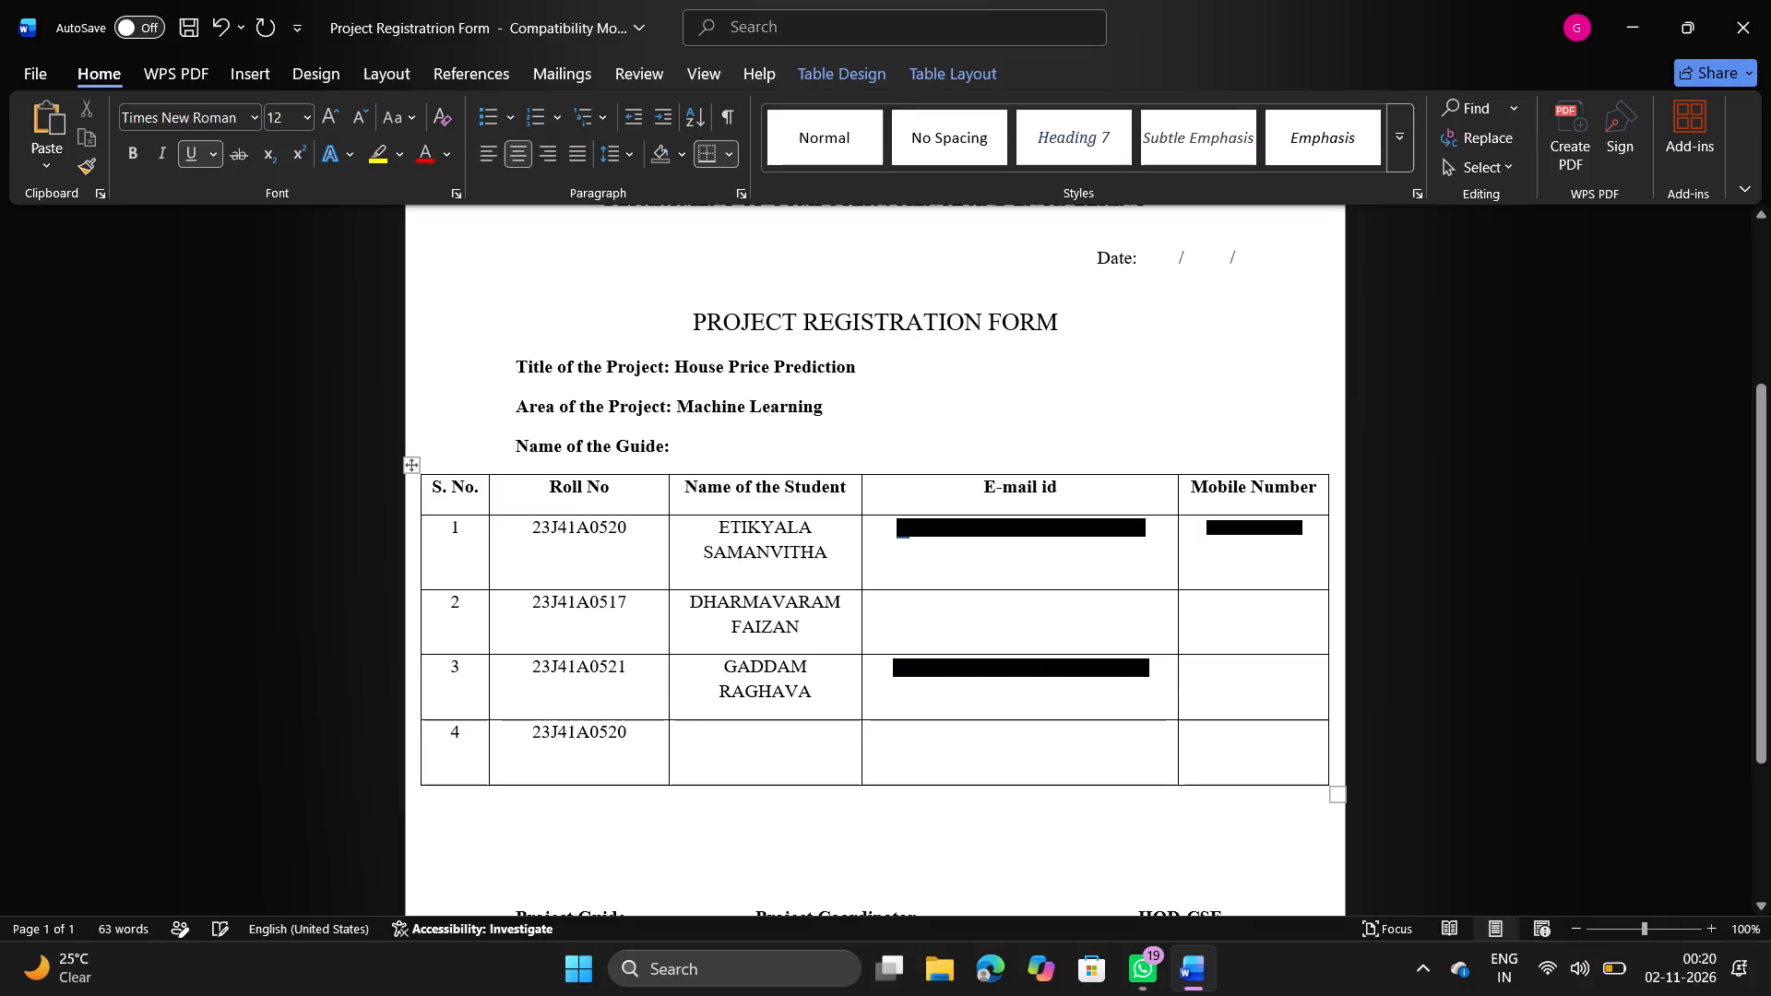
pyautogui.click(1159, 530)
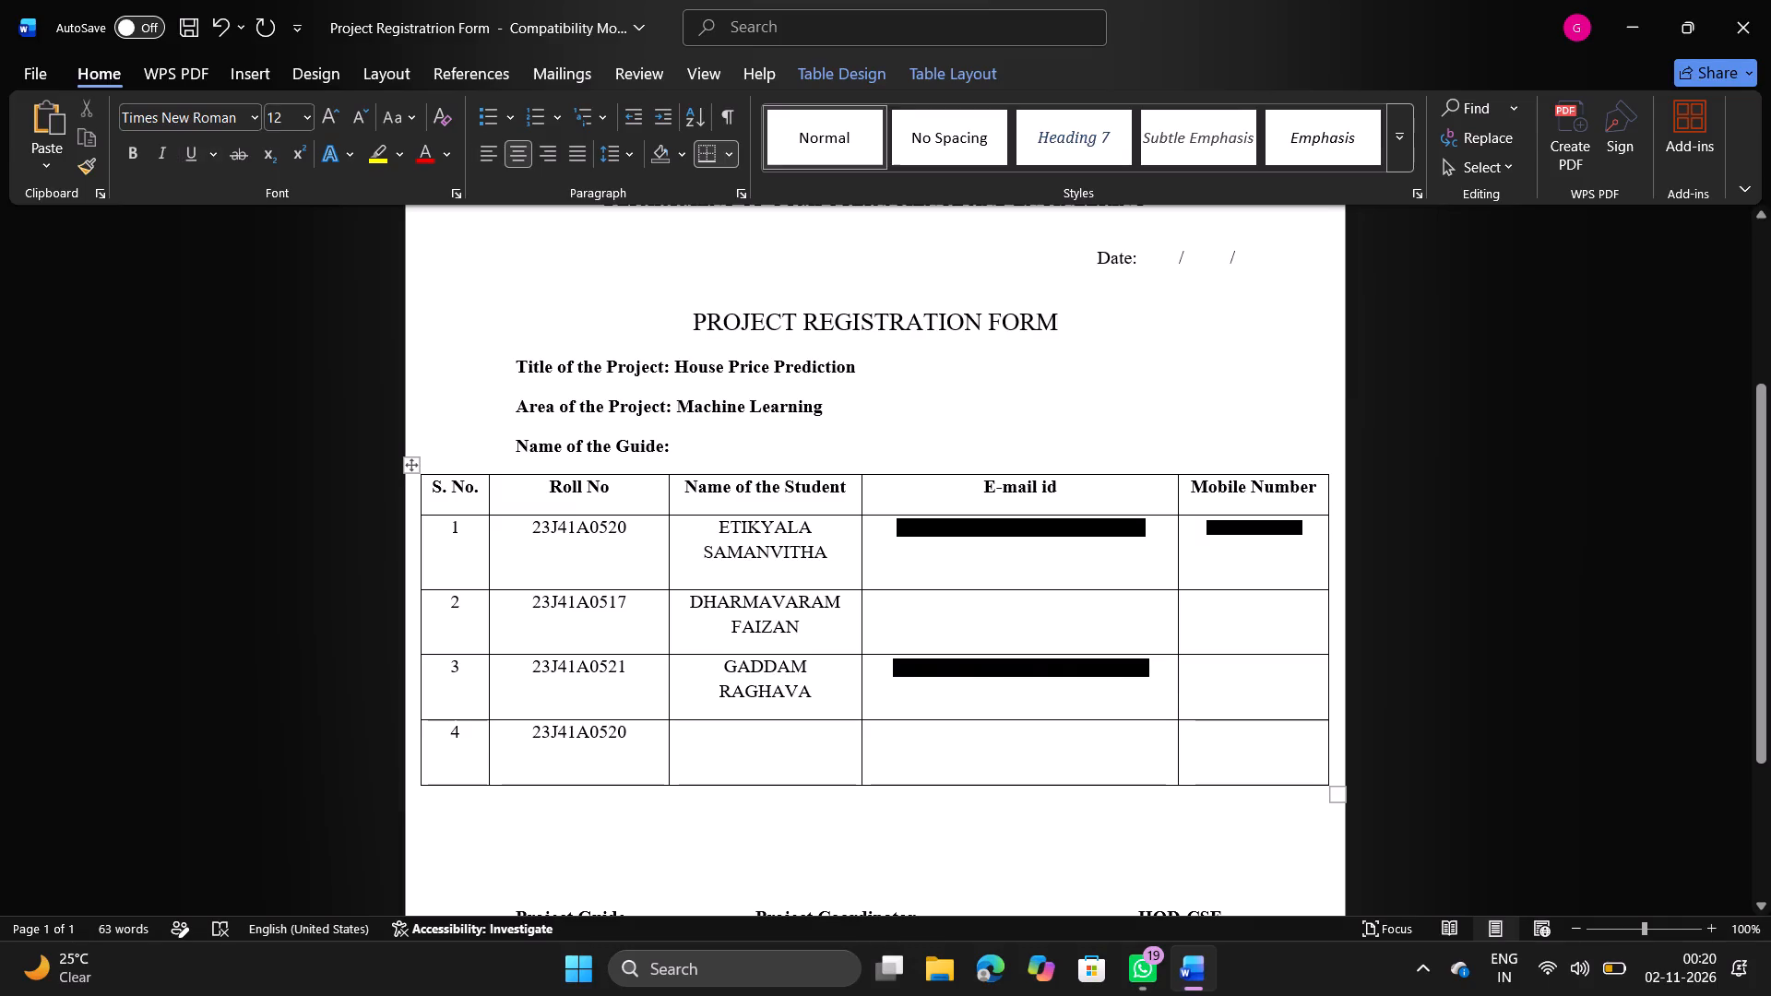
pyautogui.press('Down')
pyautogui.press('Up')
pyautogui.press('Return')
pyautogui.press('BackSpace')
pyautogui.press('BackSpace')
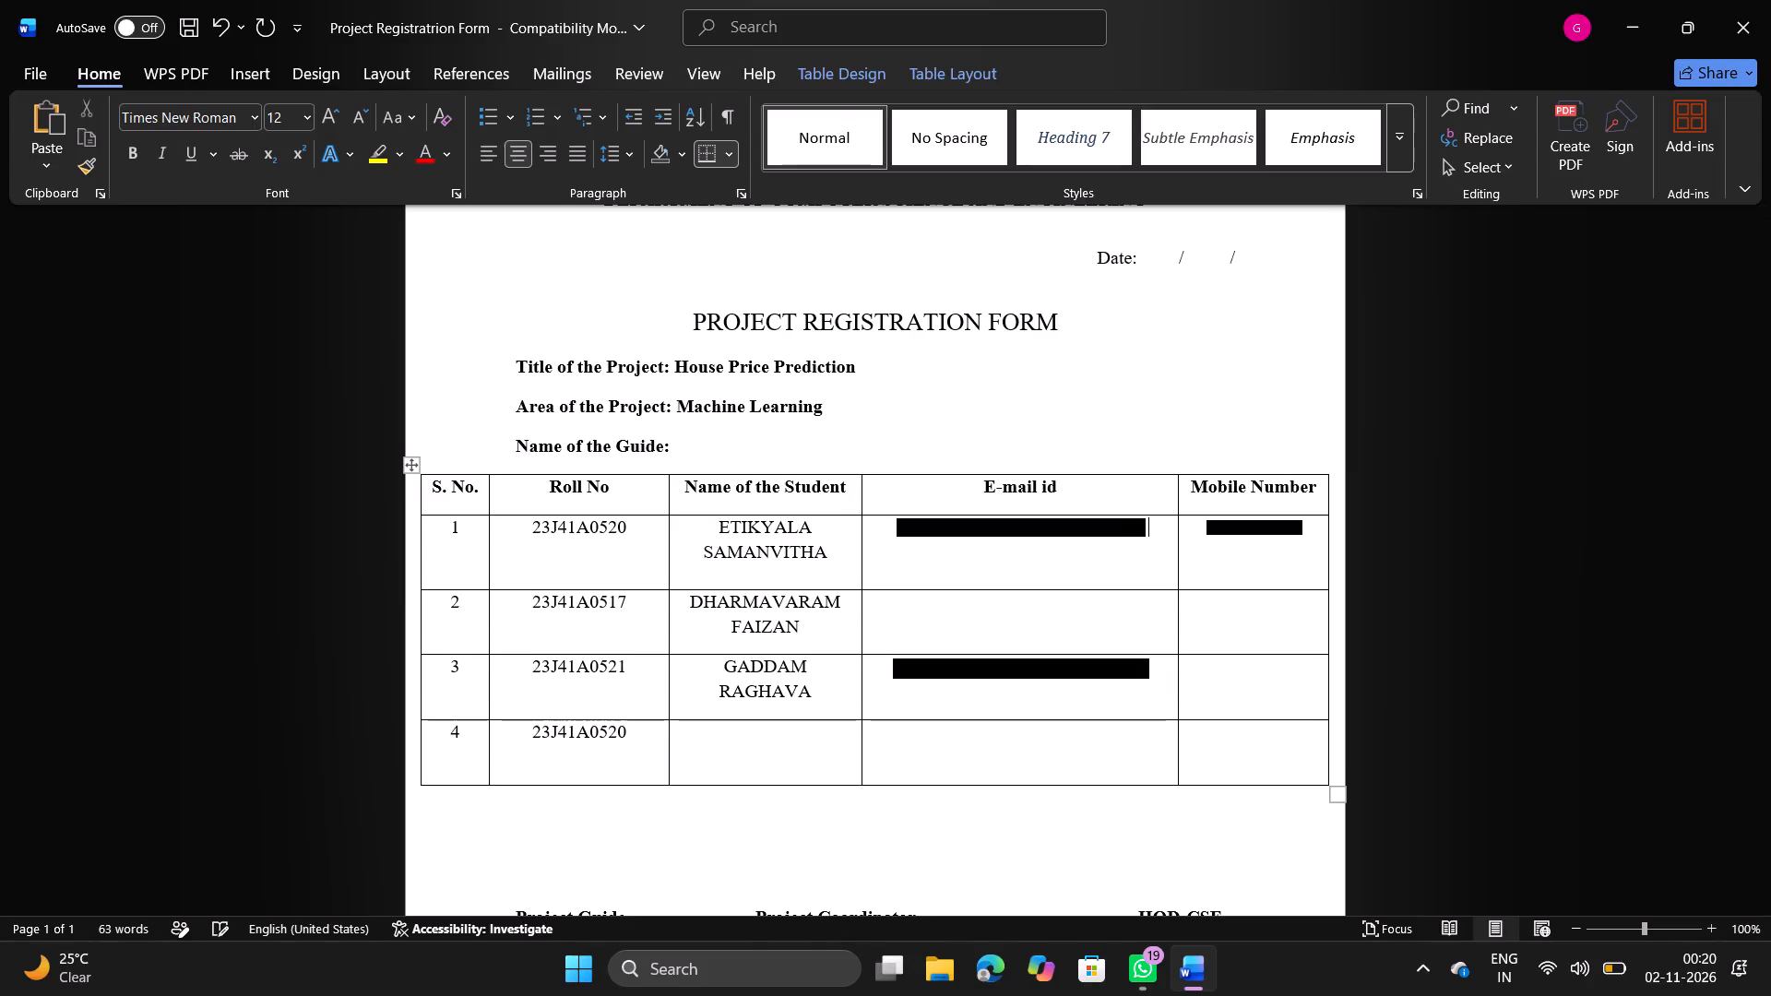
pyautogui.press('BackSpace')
# Replace the first letter of the e-mail id in row 3 with a lowercase g.
pyautogui.click(916, 663)
pyautogui.press('Left')
pyautogui.press('BackSpace')
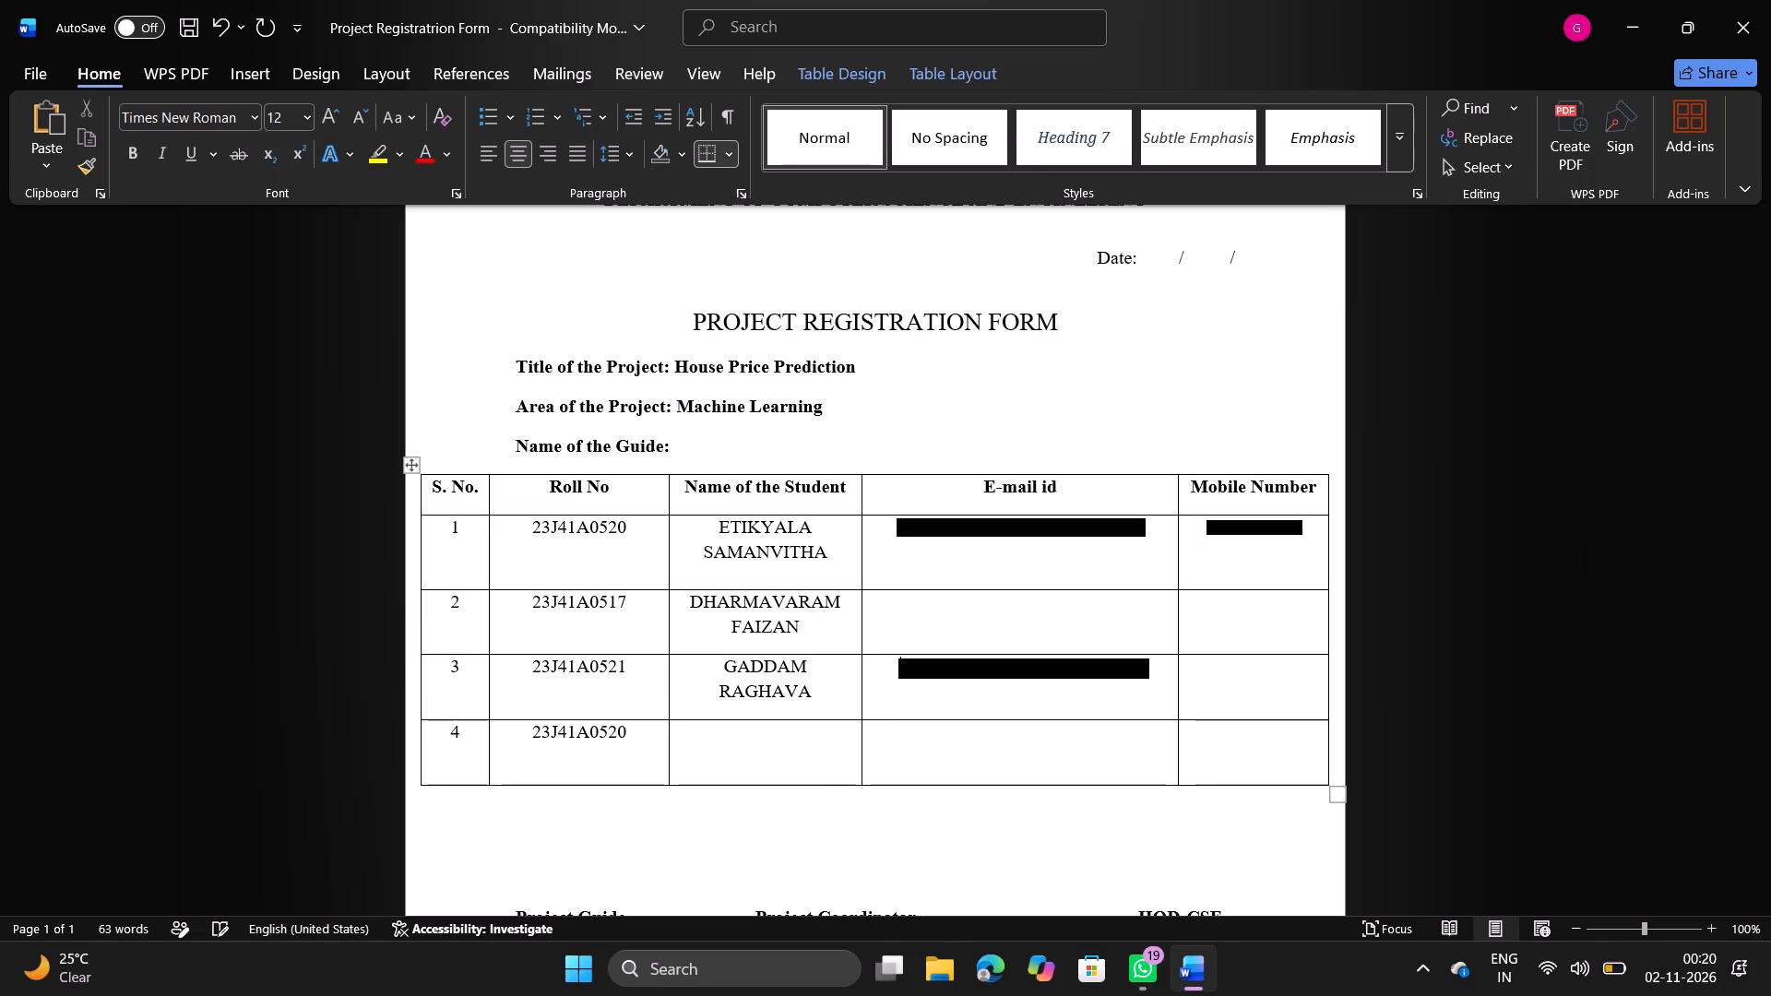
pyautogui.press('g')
# Add a new line after the end of the e-mail id in row 3.
pyautogui.press('Right')
pyautogui.press('Right')
pyautogui.press('Right')
pyautogui.press('Right')
pyautogui.press('Right')
pyautogui.press('Right')
pyautogui.press('Right')
pyautogui.press('Right')
pyautogui.press('Right')
pyautogui.press('Right')
pyautogui.press('Right')
pyautogui.press('Right')
pyautogui.press('Right')
pyautogui.press('Right')
pyautogui.press('Right')
pyautogui.press('Right')
pyautogui.press('Right')
pyautogui.press('Right')
pyautogui.press('Right')
pyautogui.press('Right')
pyautogui.press('Right')
pyautogui.press('Right')
pyautogui.press('Right')
pyautogui.press('Right')
pyautogui.press('Right')
pyautogui.press('Right')
pyautogui.press('Return')
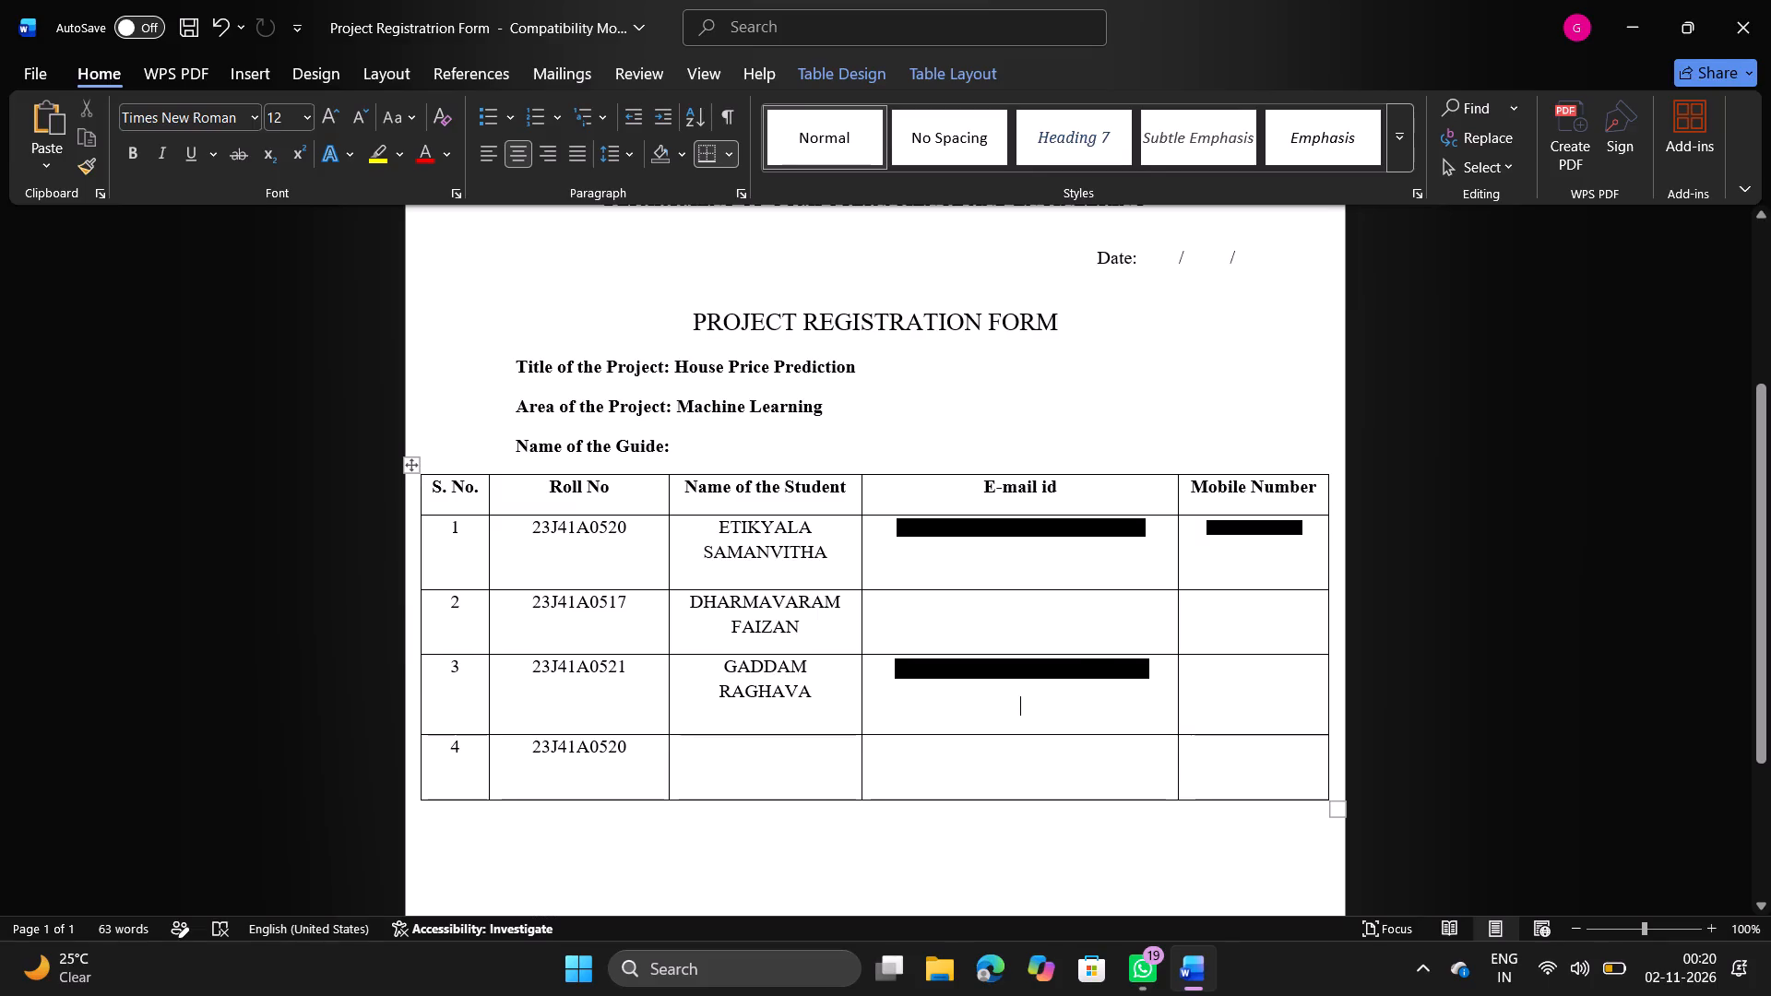
# Replace the last digit of the roll number in row 4 with 6.
pyautogui.click(742, 751)
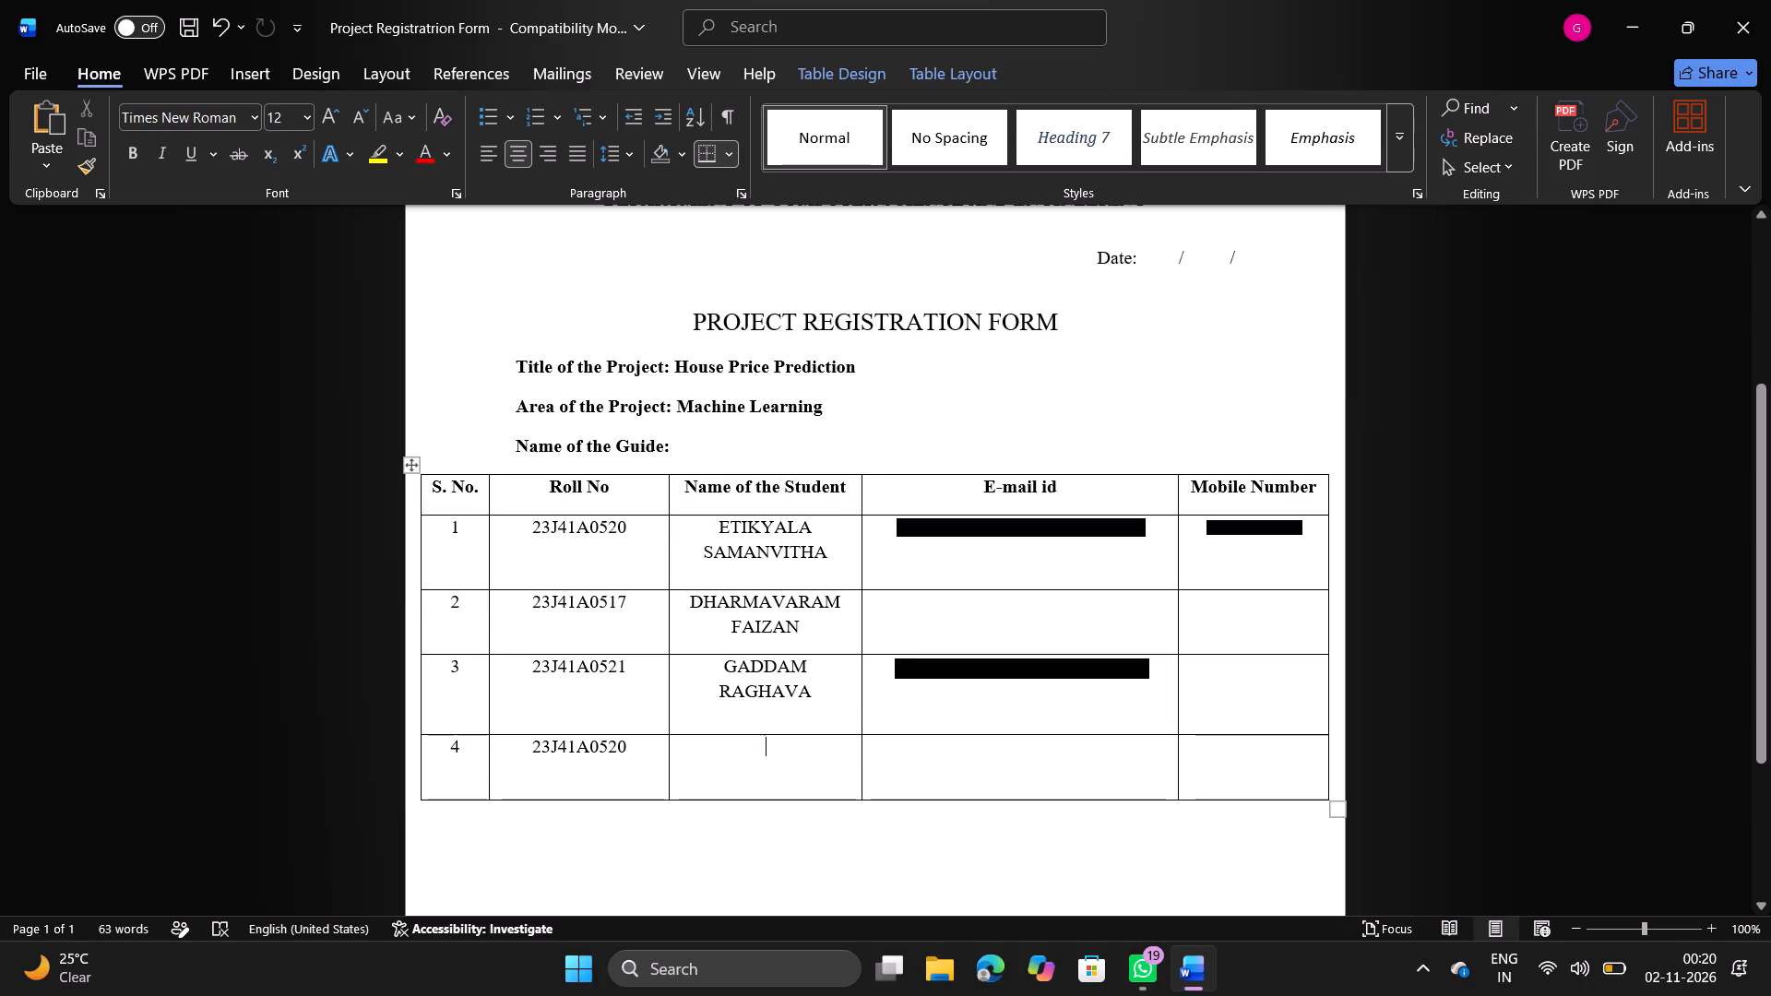
pyautogui.click(636, 738)
pyautogui.press('BackSpace')
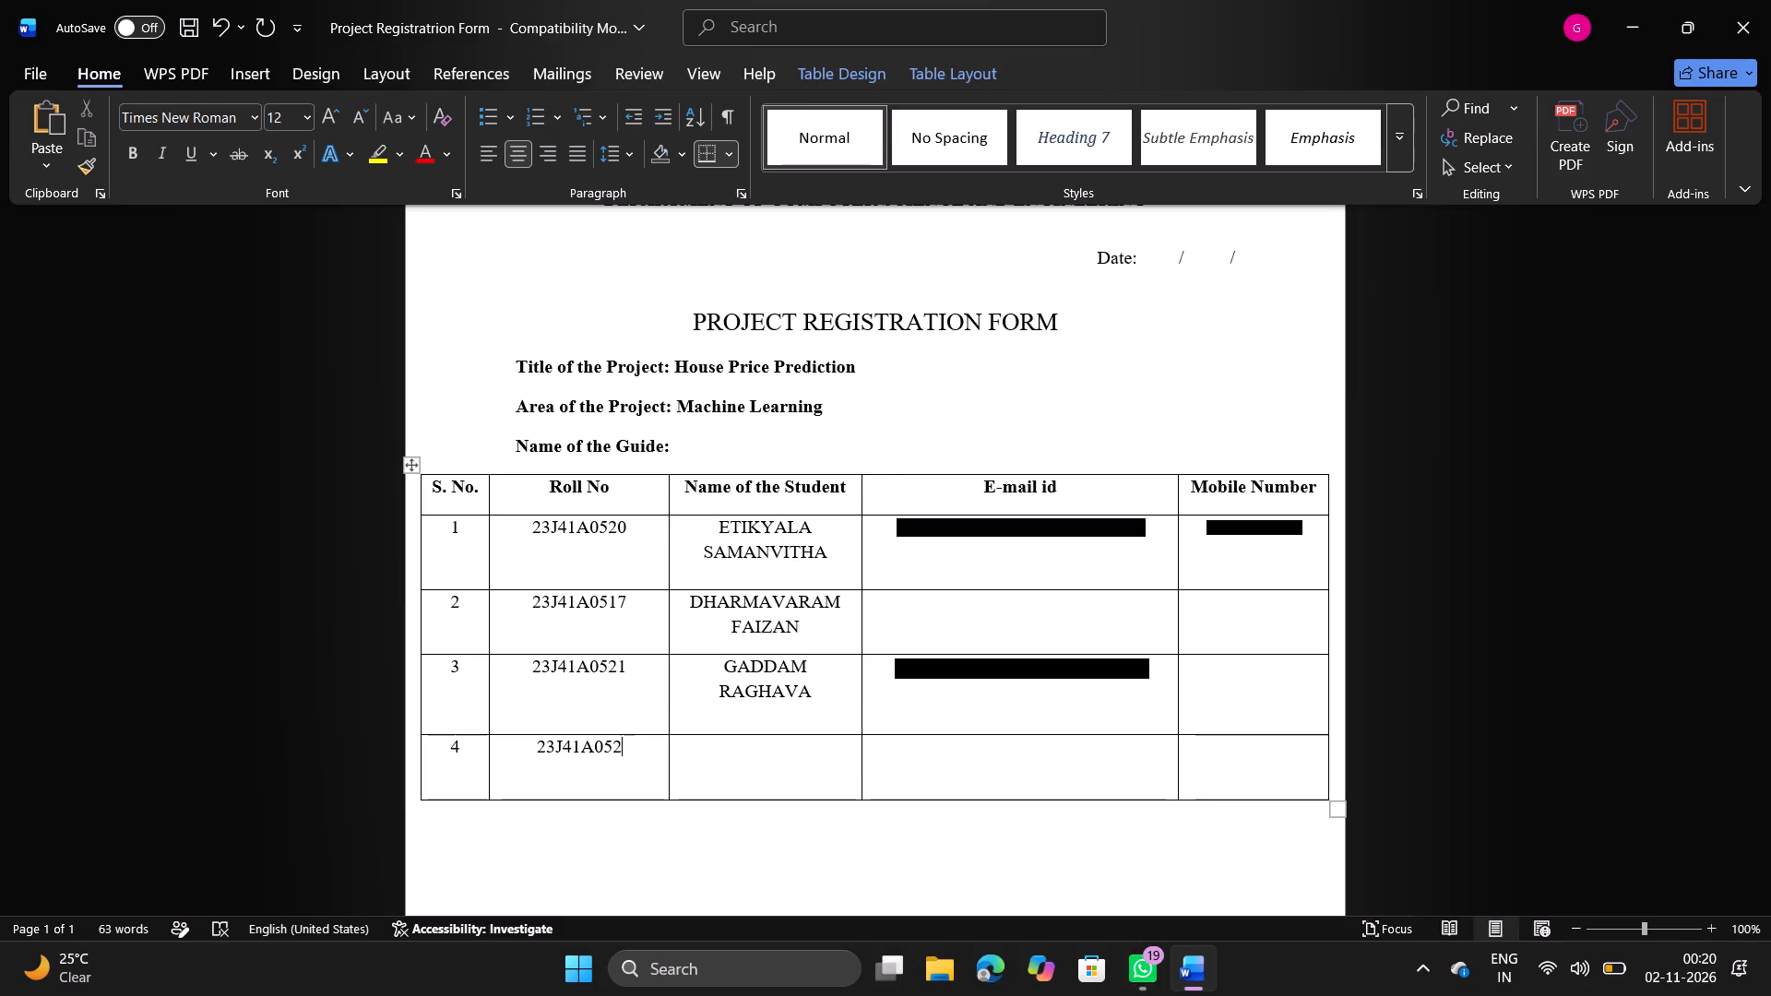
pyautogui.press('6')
# Enter the fourth student's full name in capitals in the Name of the Student cell of row 4.
pyautogui.click(735, 757)
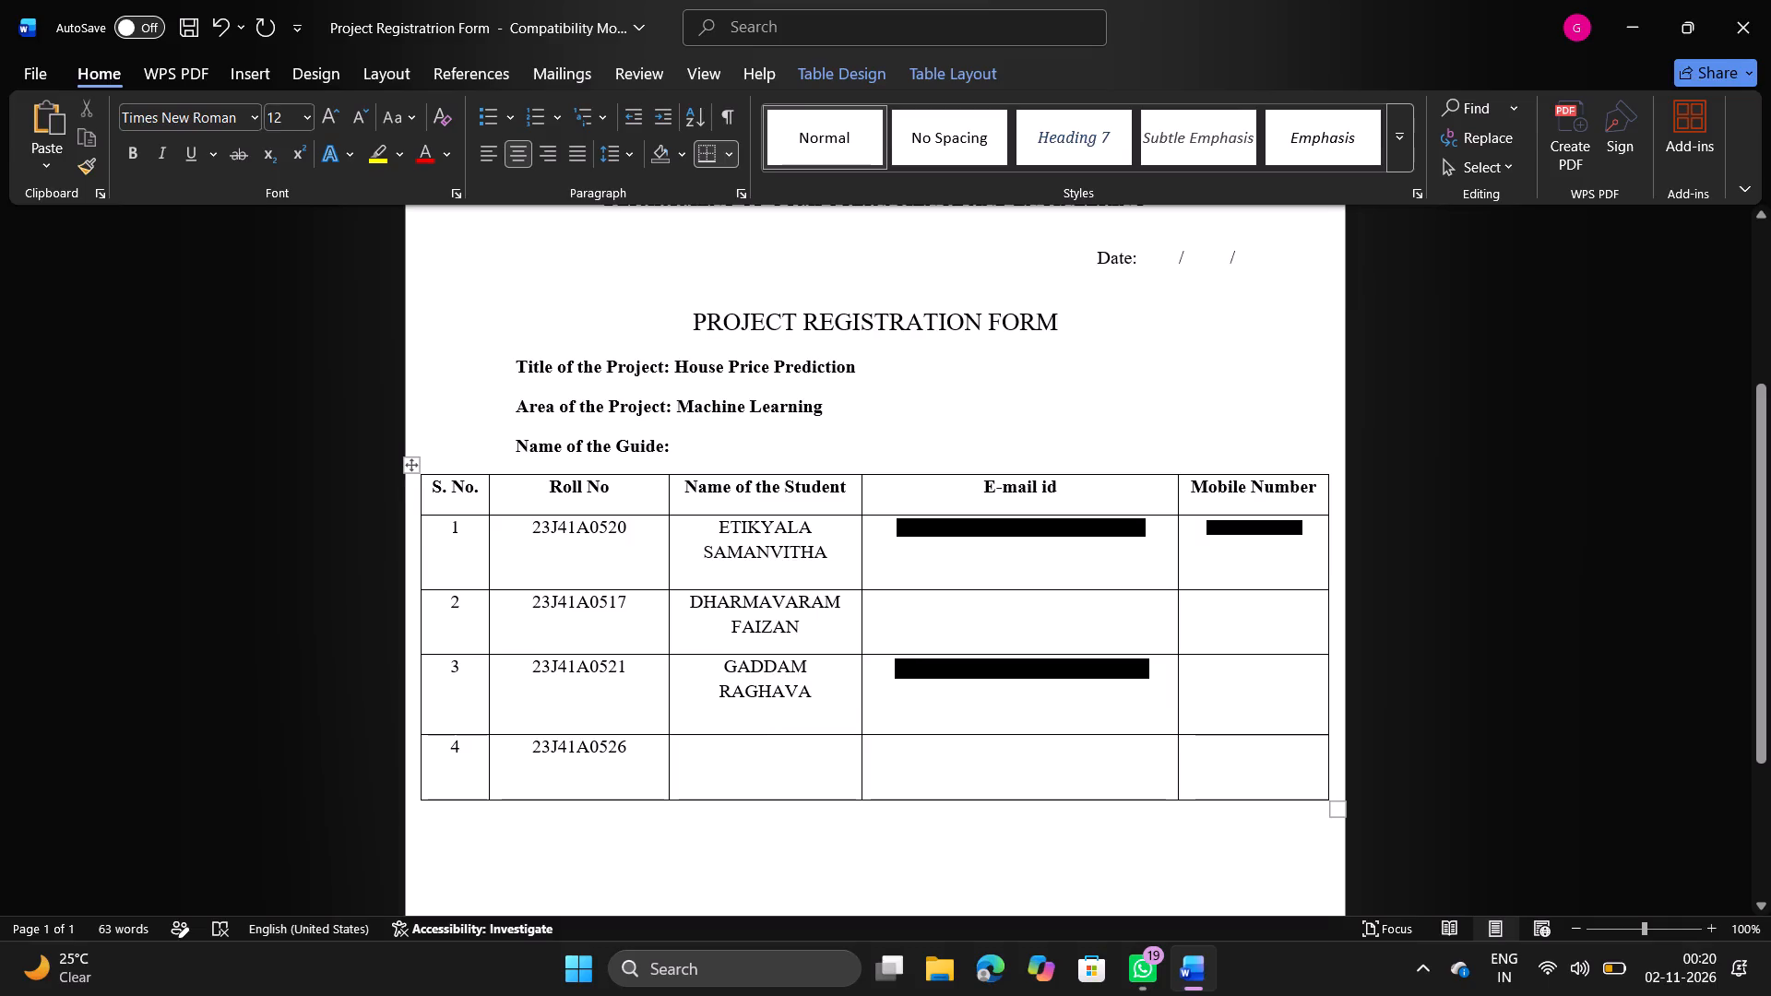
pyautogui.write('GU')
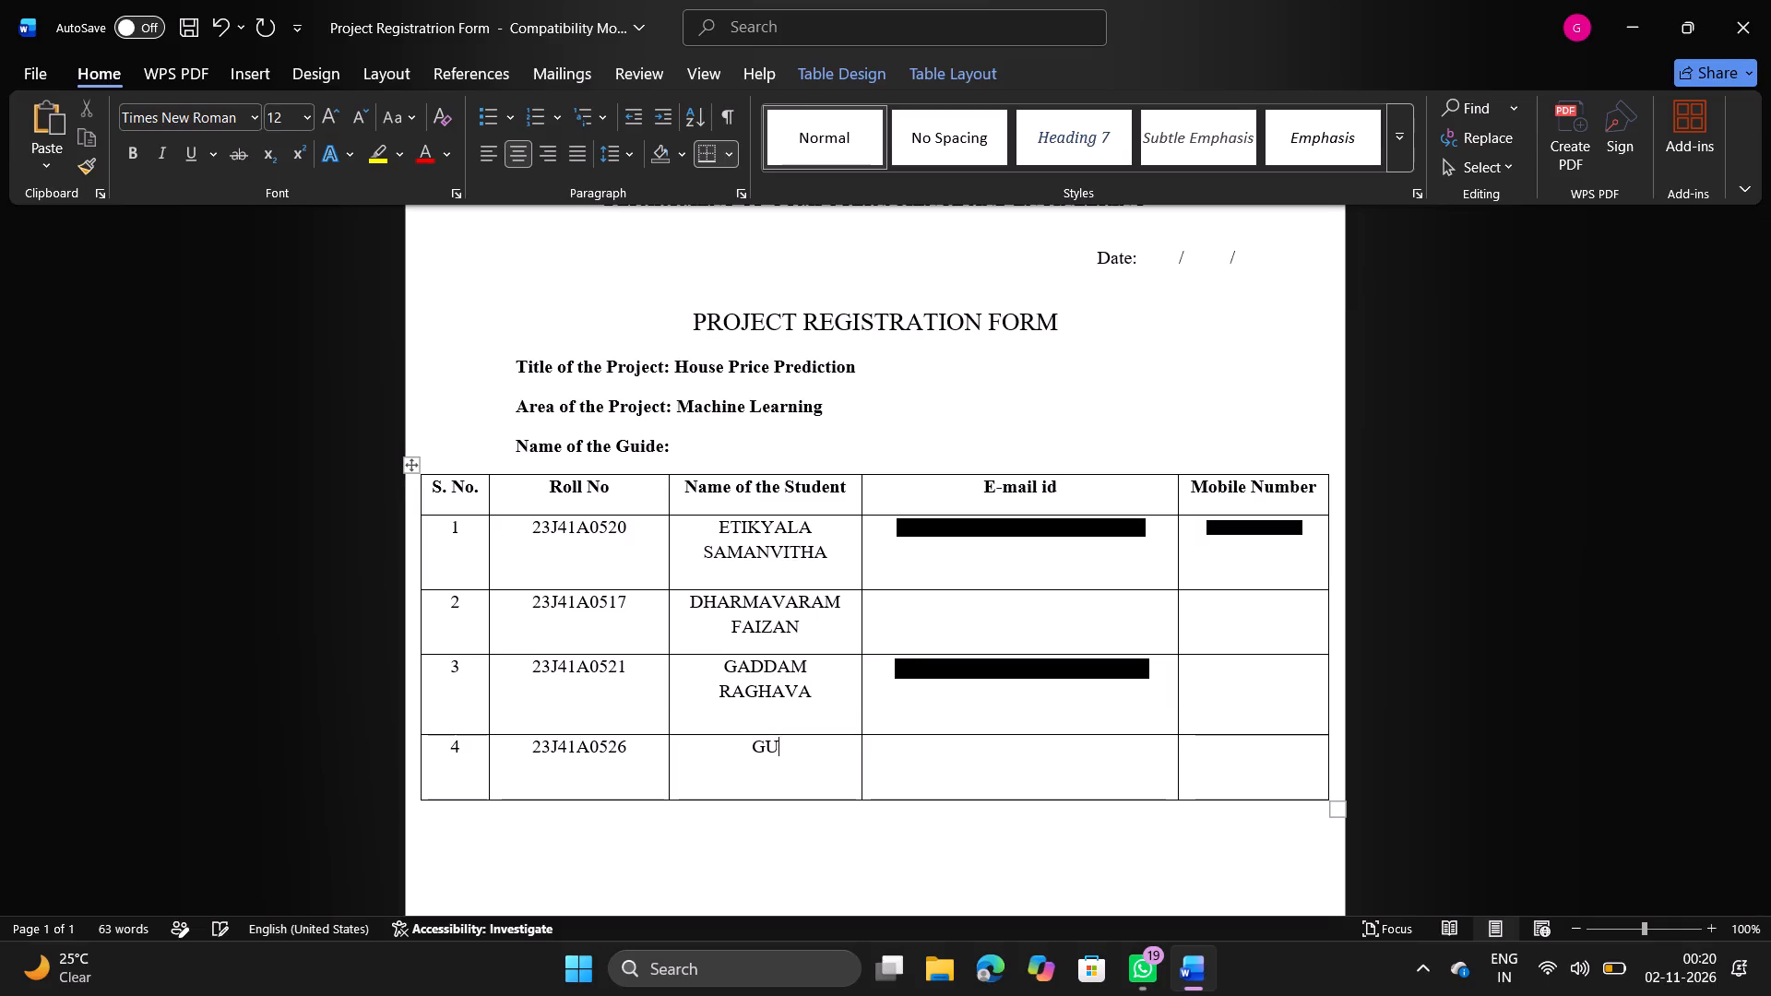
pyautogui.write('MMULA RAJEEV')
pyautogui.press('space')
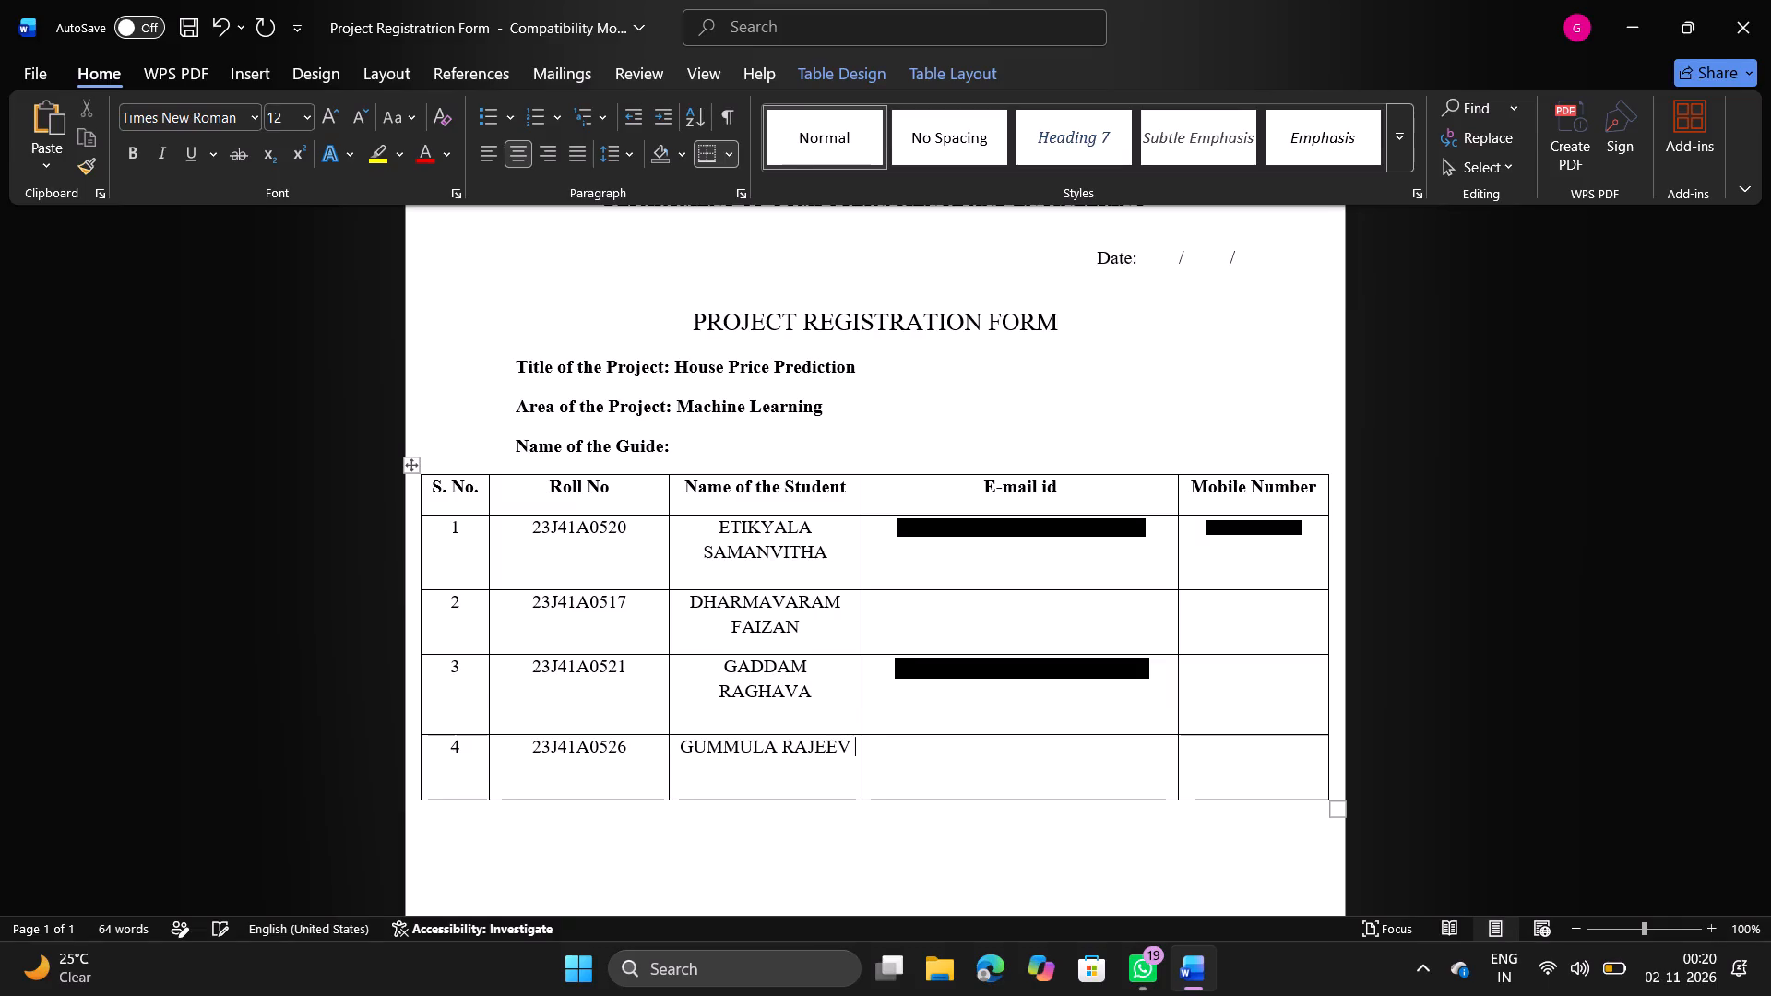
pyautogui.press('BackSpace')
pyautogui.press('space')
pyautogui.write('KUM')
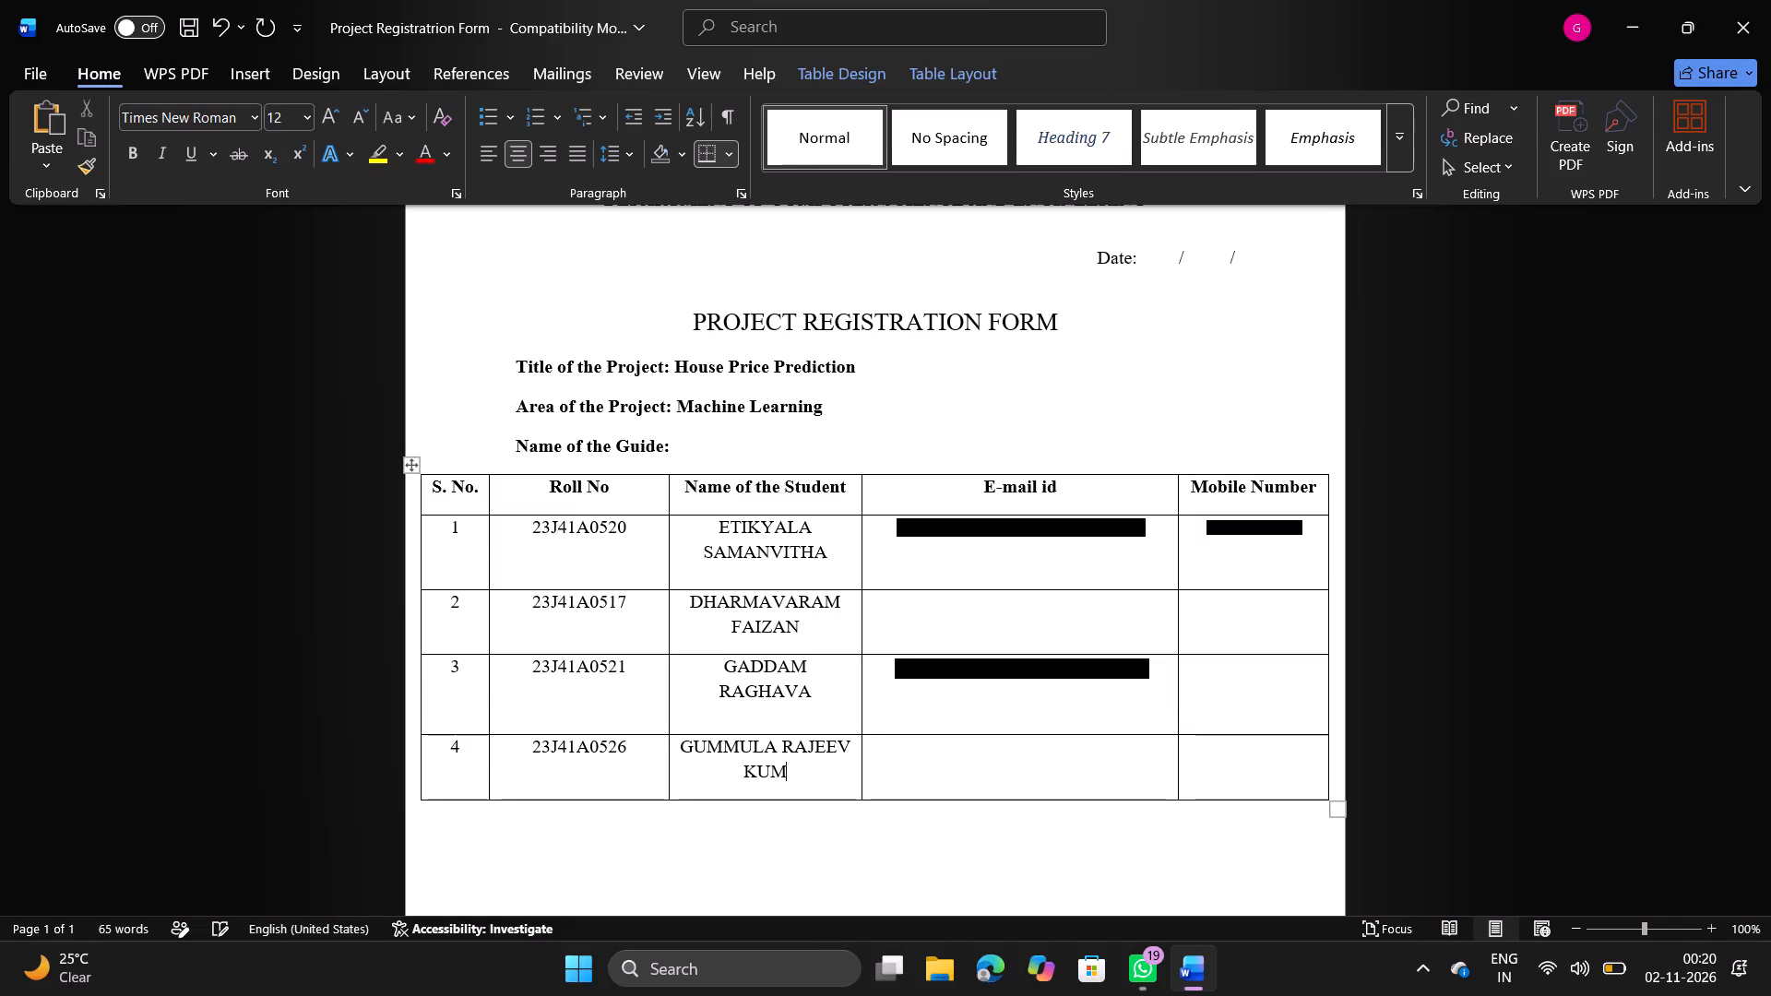
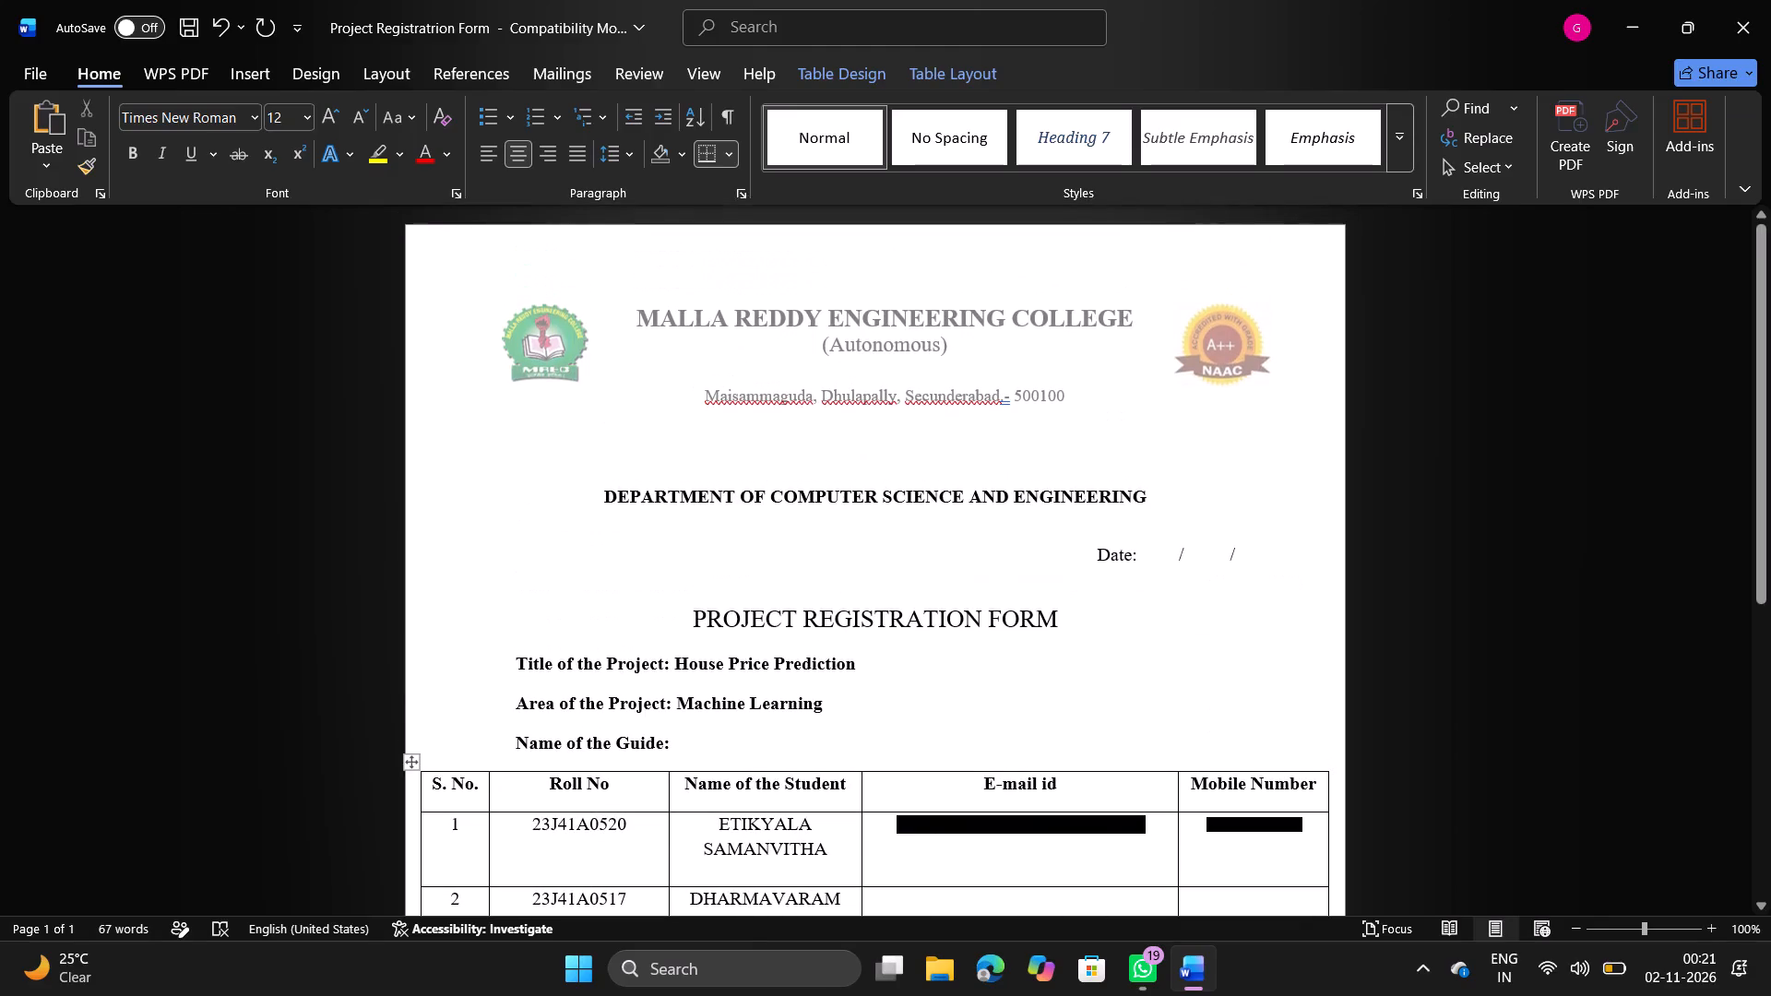
# Enter the guide's name, with the title Dr. and the initial before it, after the Name of the Guide label.
pyautogui.click(700, 741)
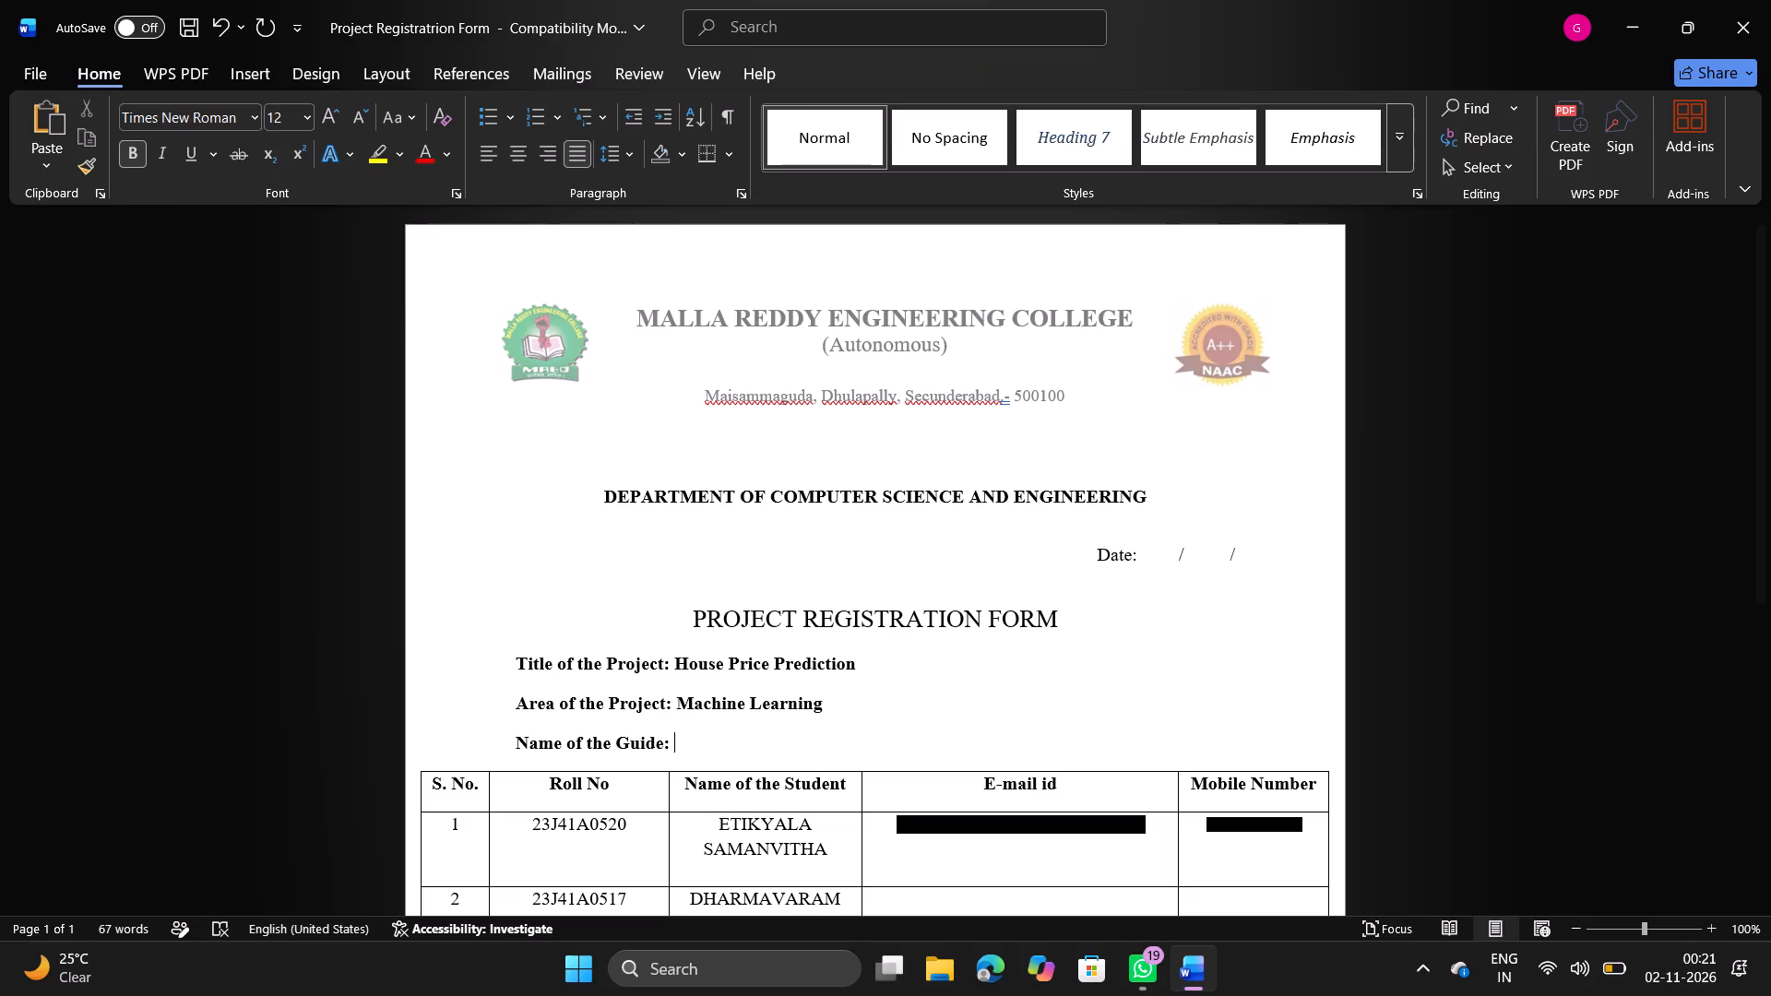
pyautogui.hotkey('shift', 'd')
pyautogui.press('BackSpace')
pyautogui.press('d')
pyautogui.press('.')
pyautogui.hotkey('shift', 'r')
pyautogui.press('.')
pyautogui.hotkey('shift', 'v')
pyautogui.write('idya')
# Place the insertion point in the day position of the Date line, before the first slash.
pyautogui.scroll(-2, 700, 741)
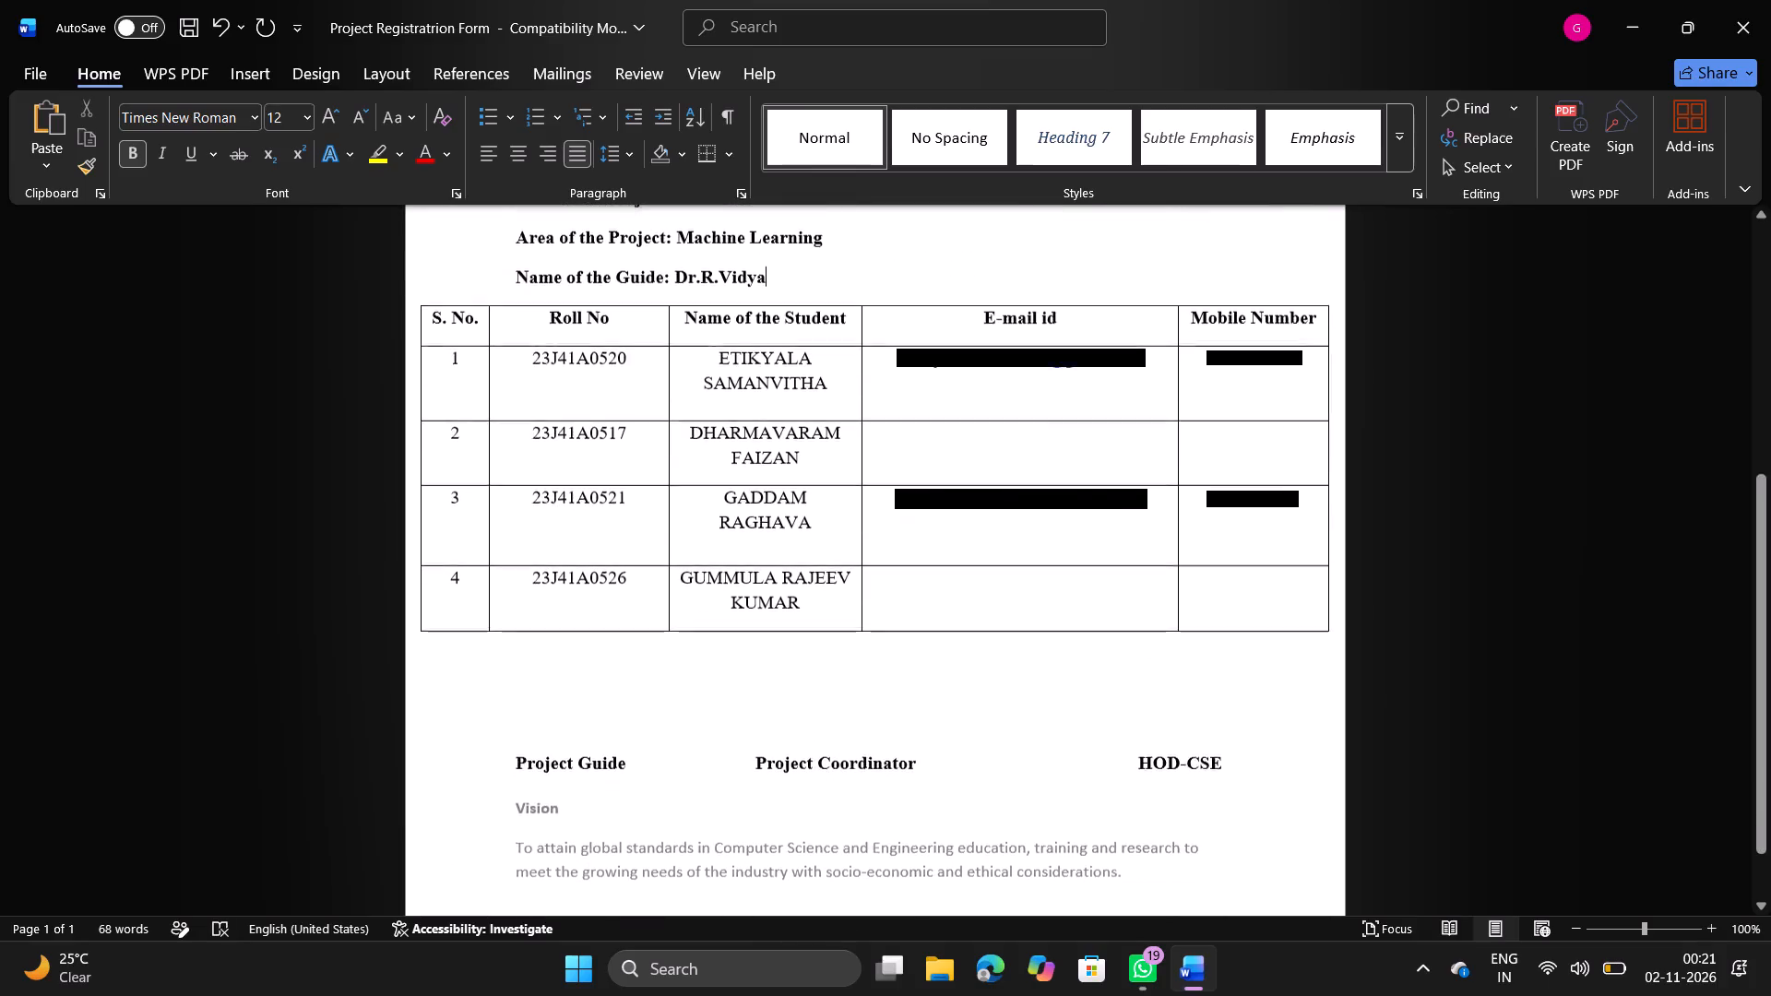
pyautogui.scroll(1, 700, 741)
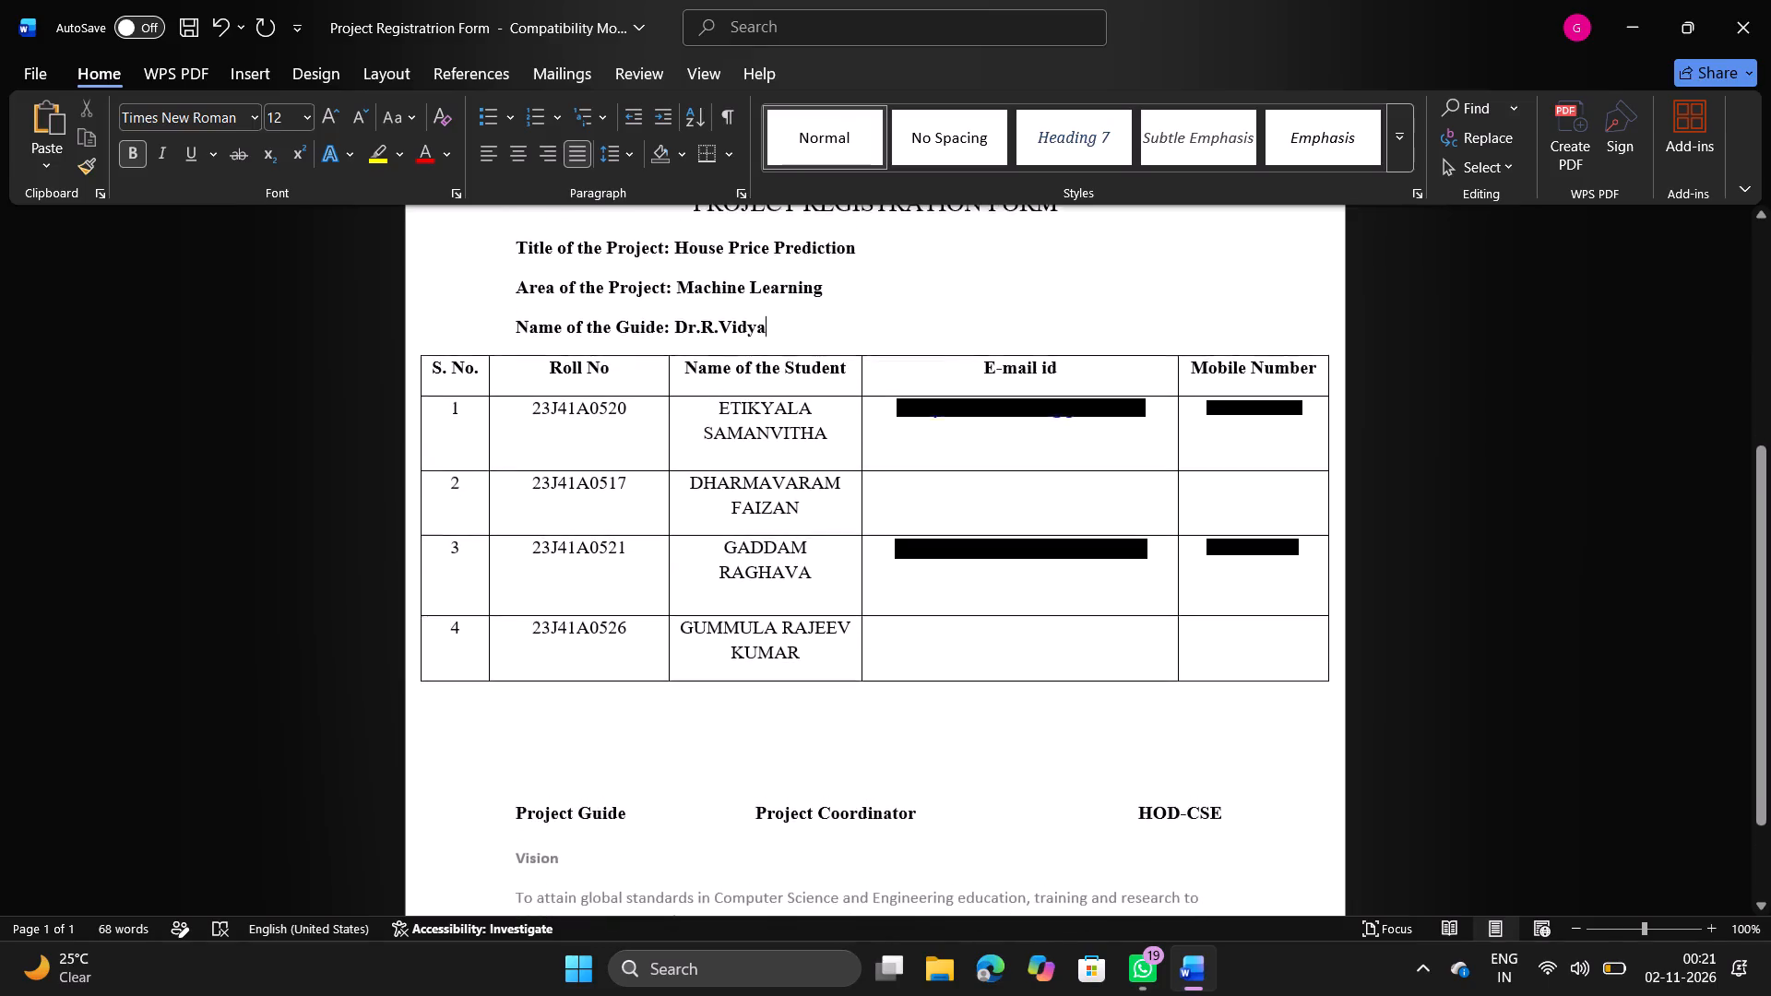
pyautogui.scroll(1, 700, 741)
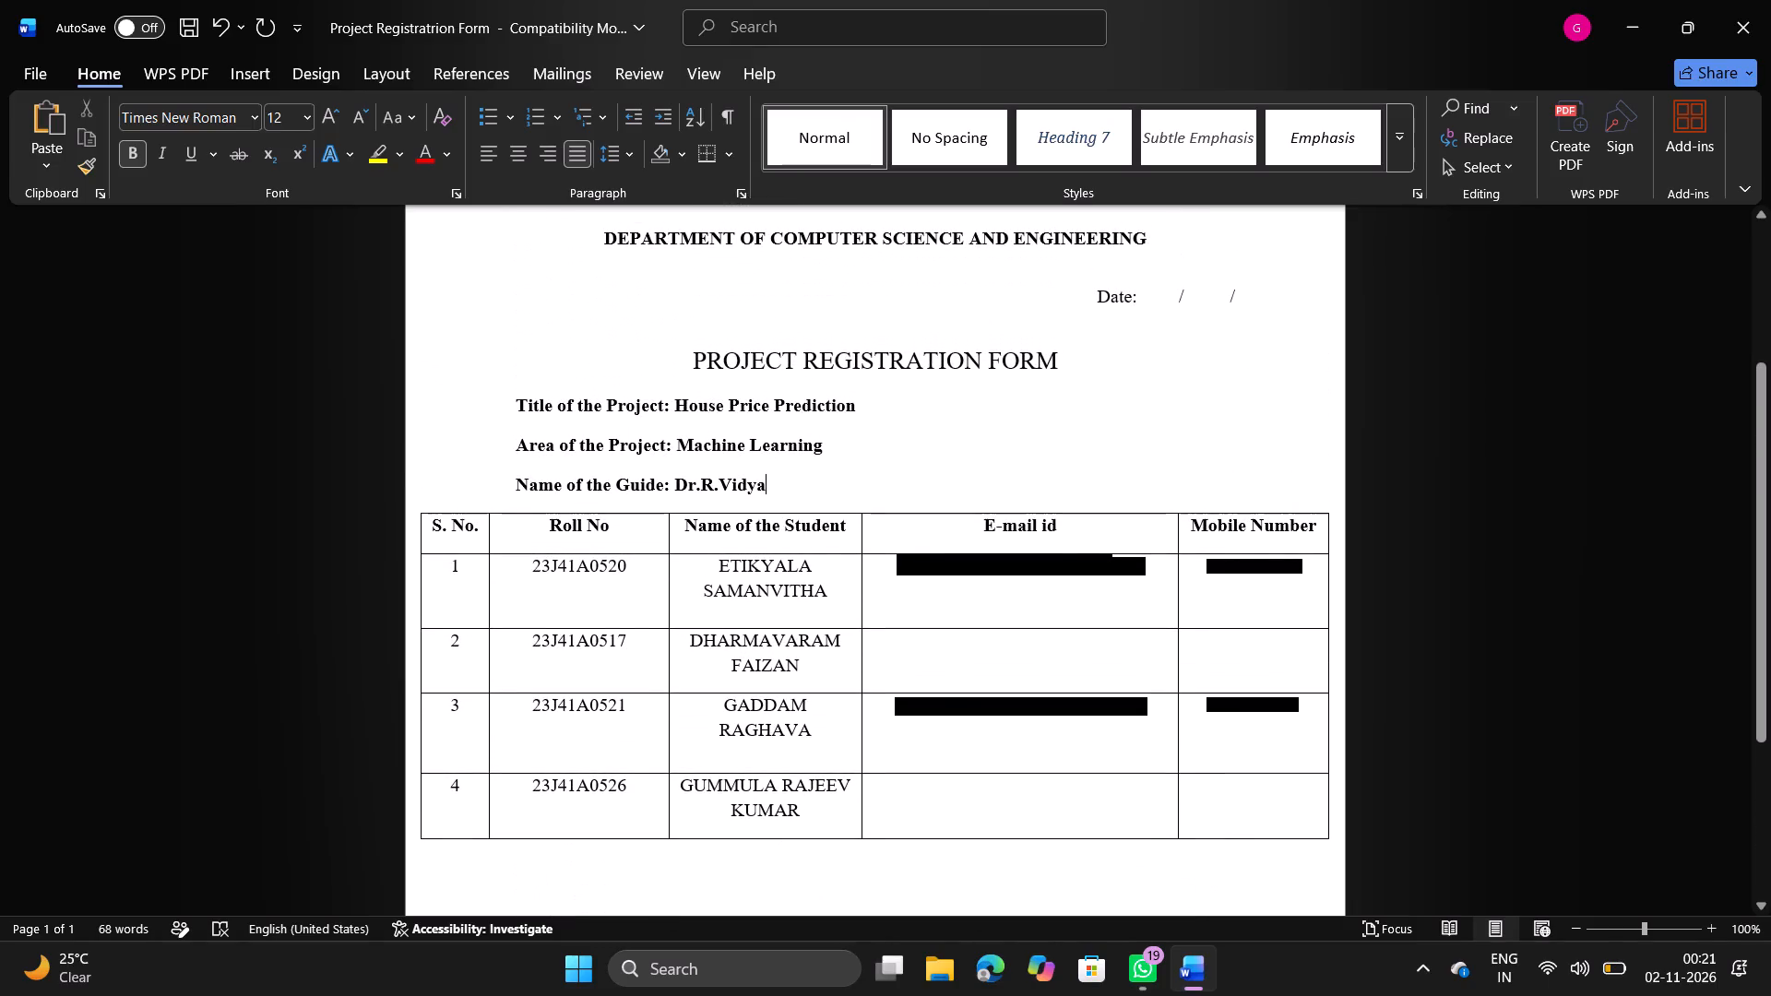
pyautogui.scroll(1, 700, 741)
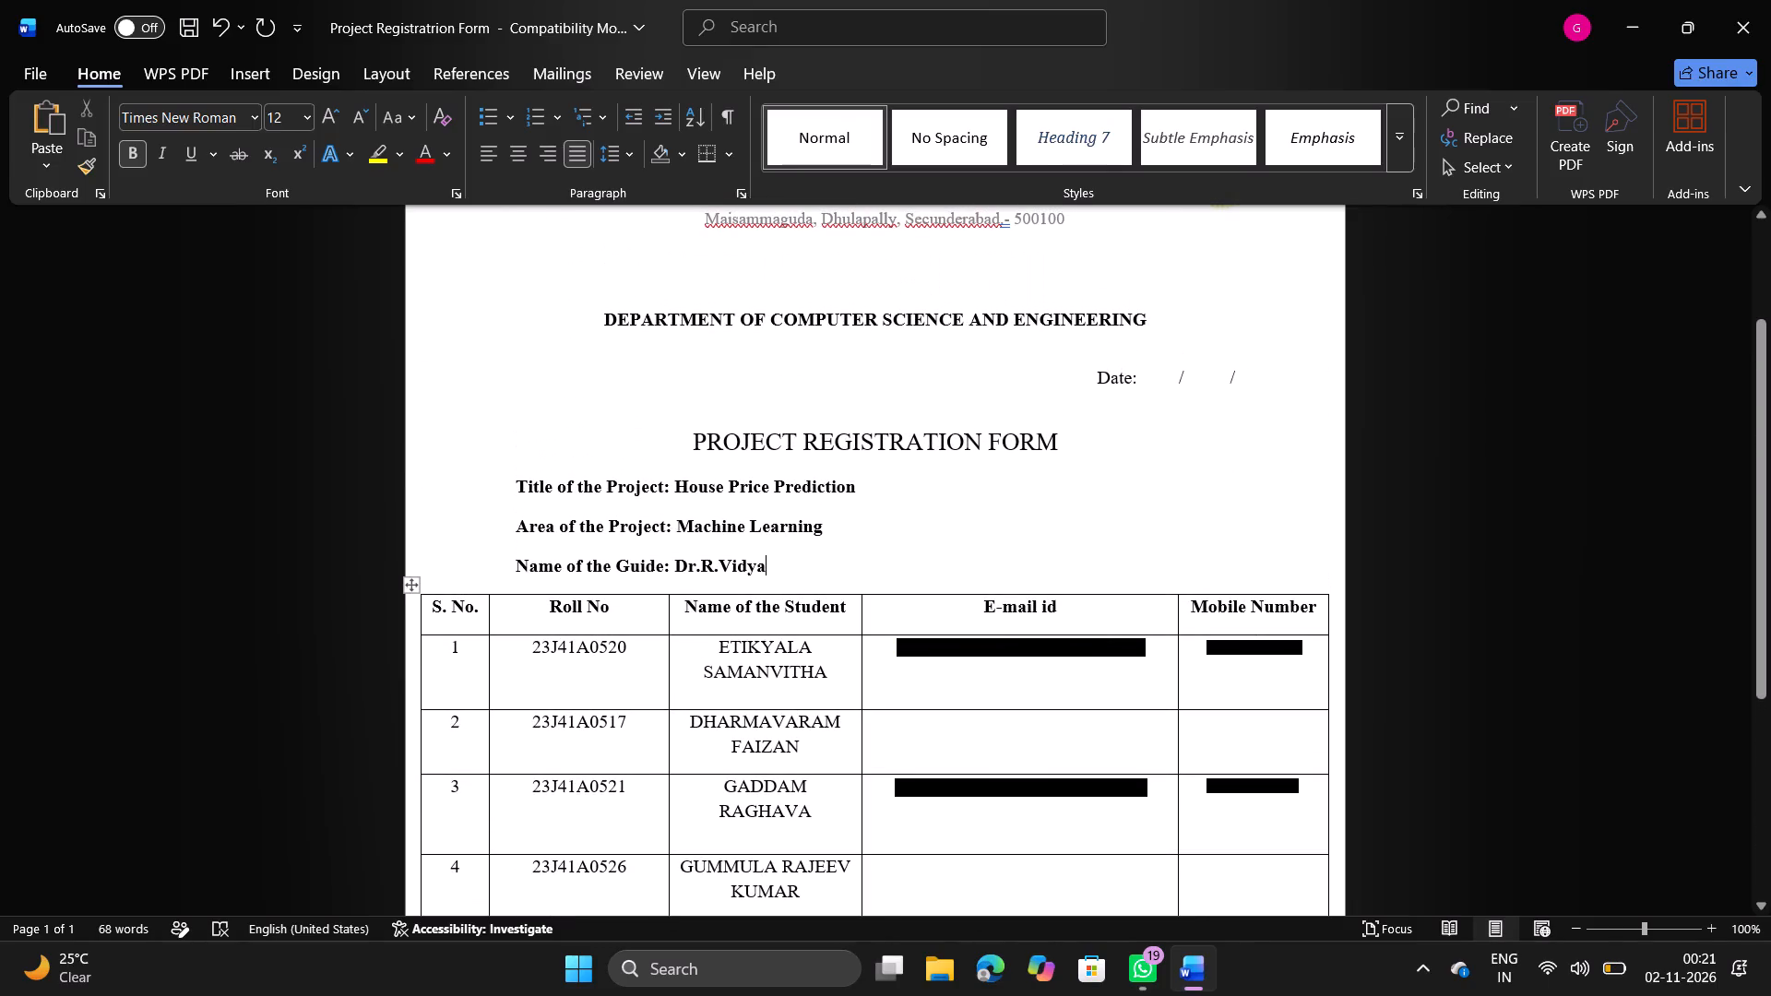
pyautogui.click(1157, 379)
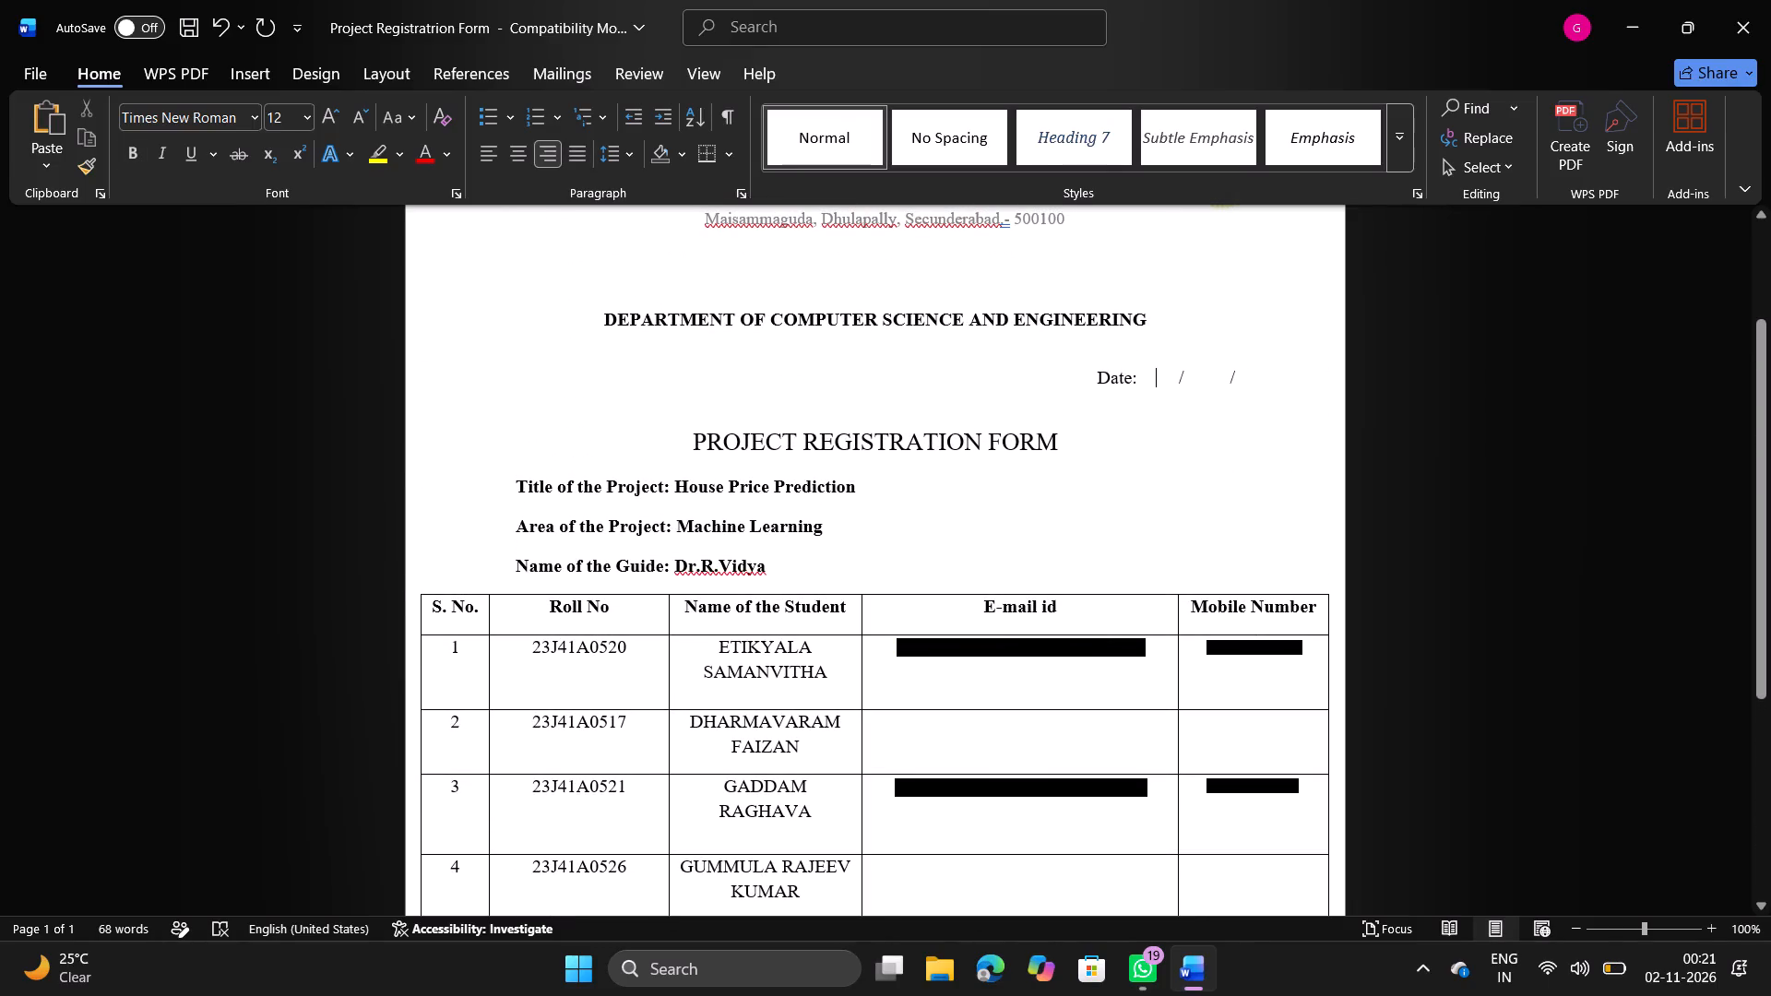
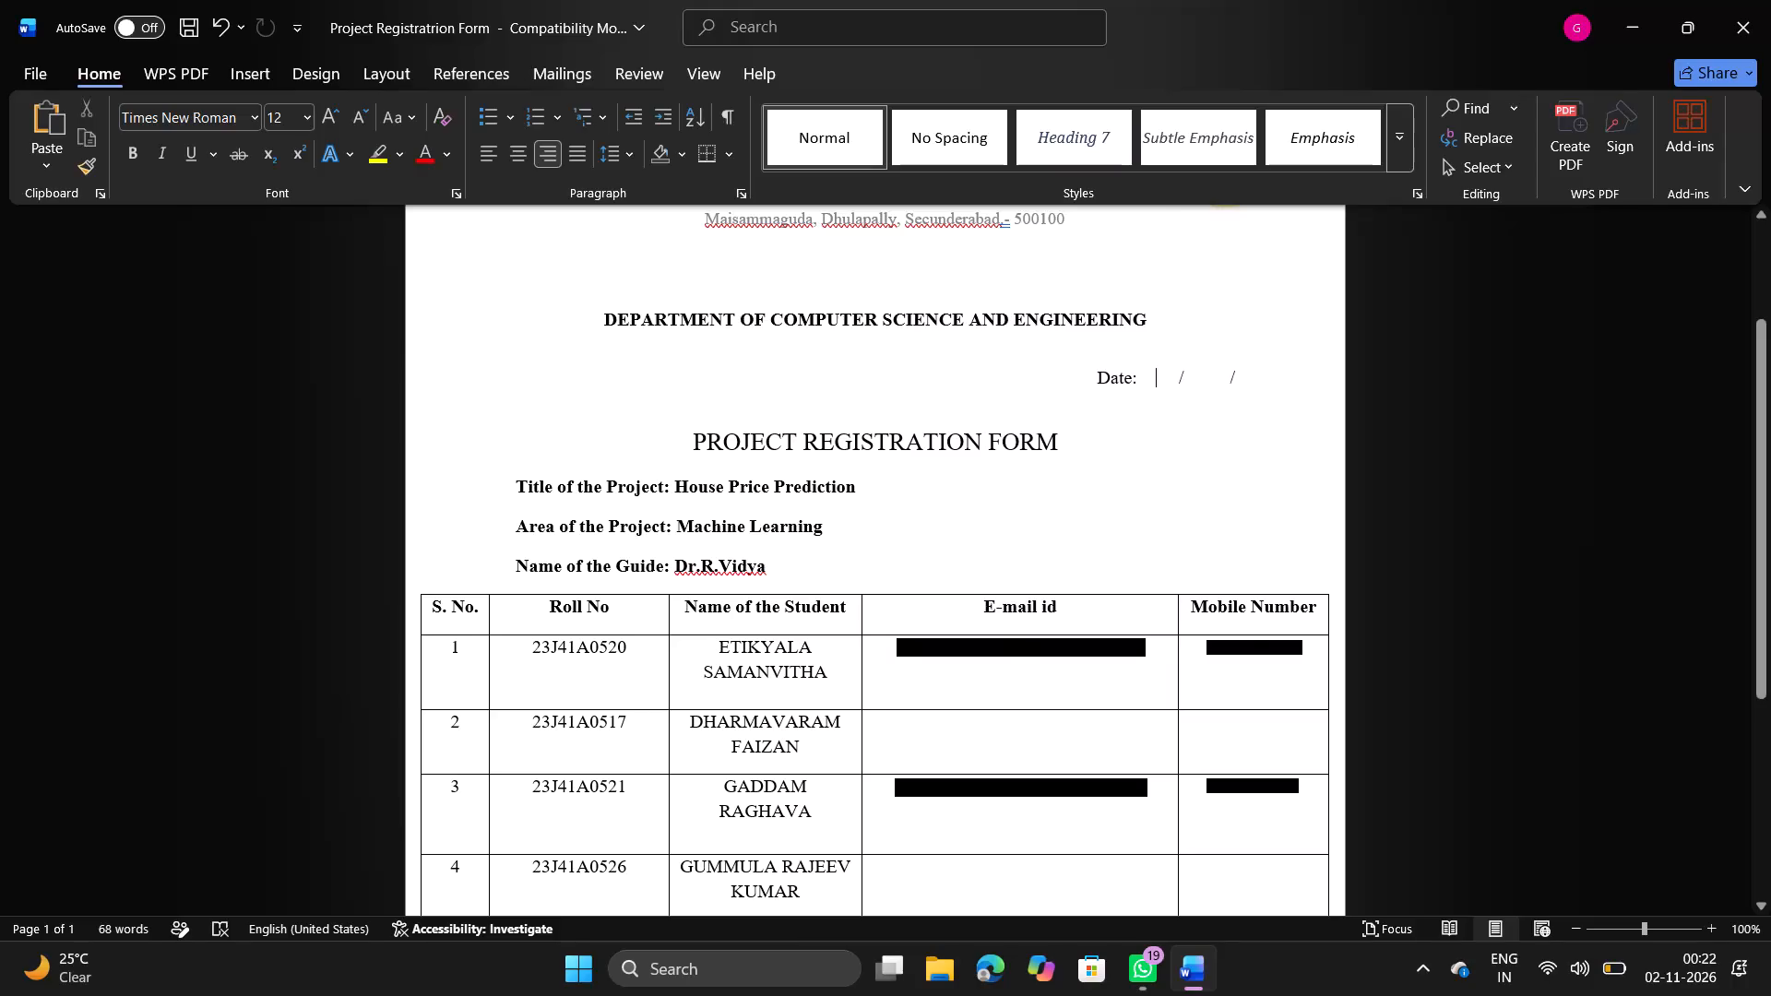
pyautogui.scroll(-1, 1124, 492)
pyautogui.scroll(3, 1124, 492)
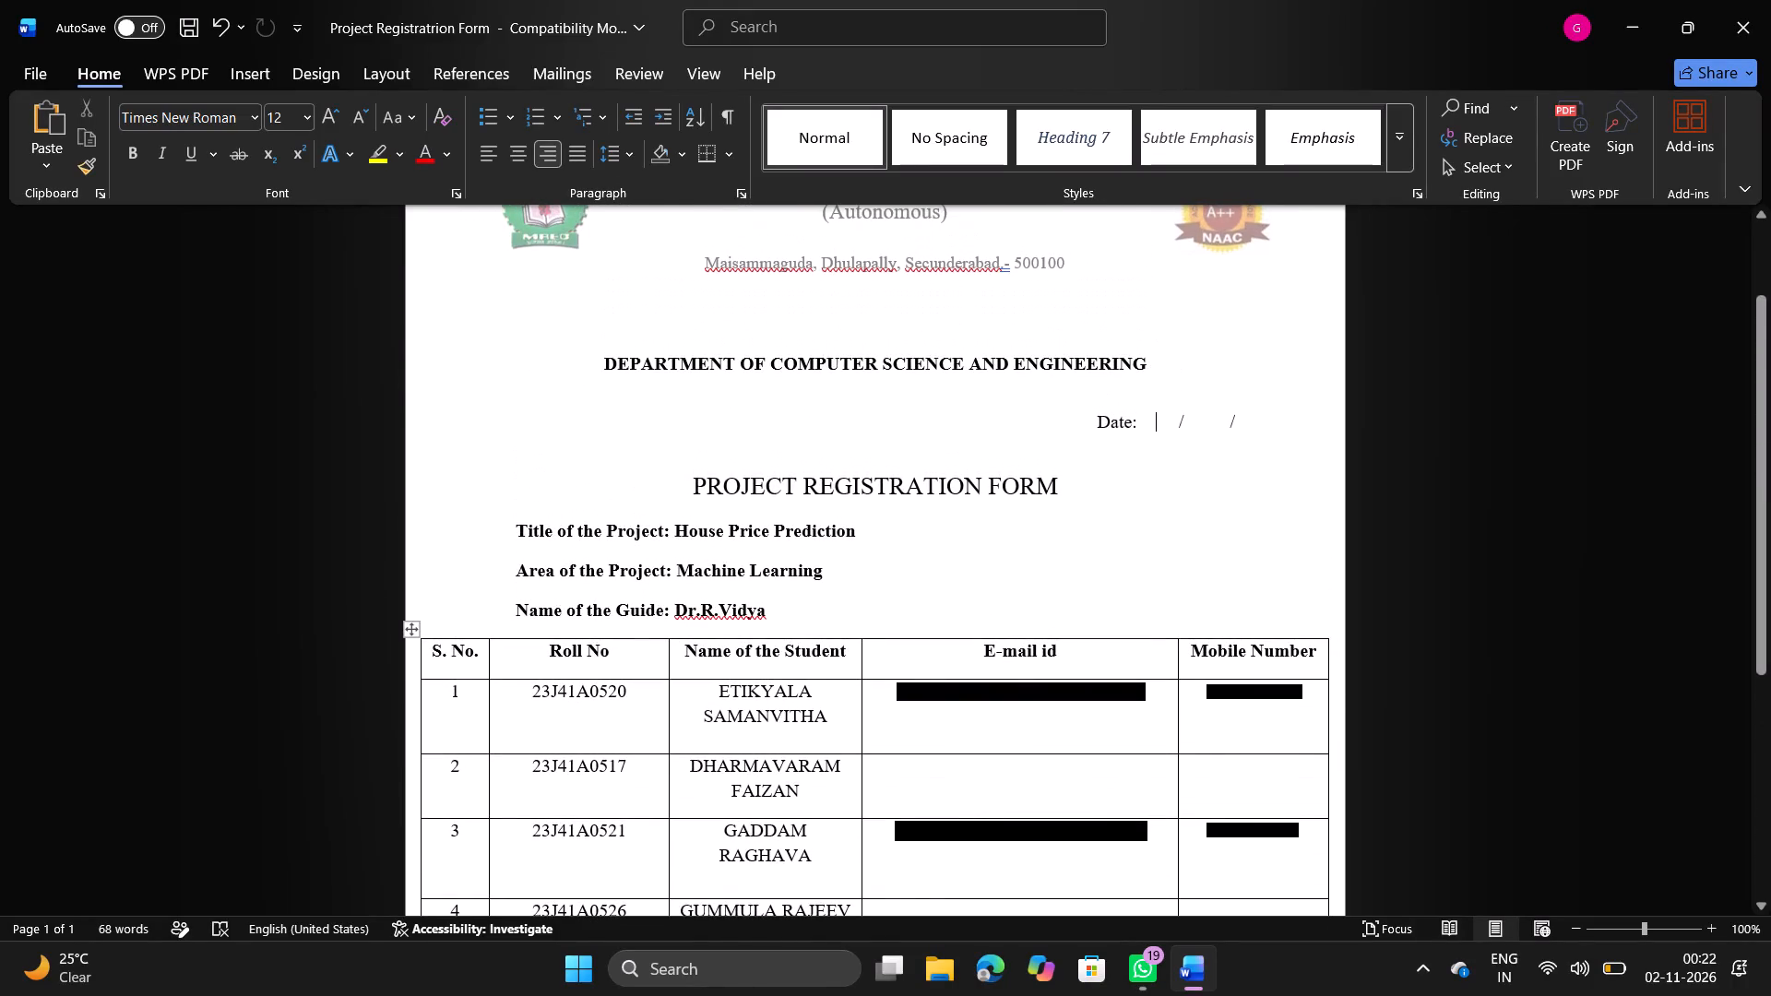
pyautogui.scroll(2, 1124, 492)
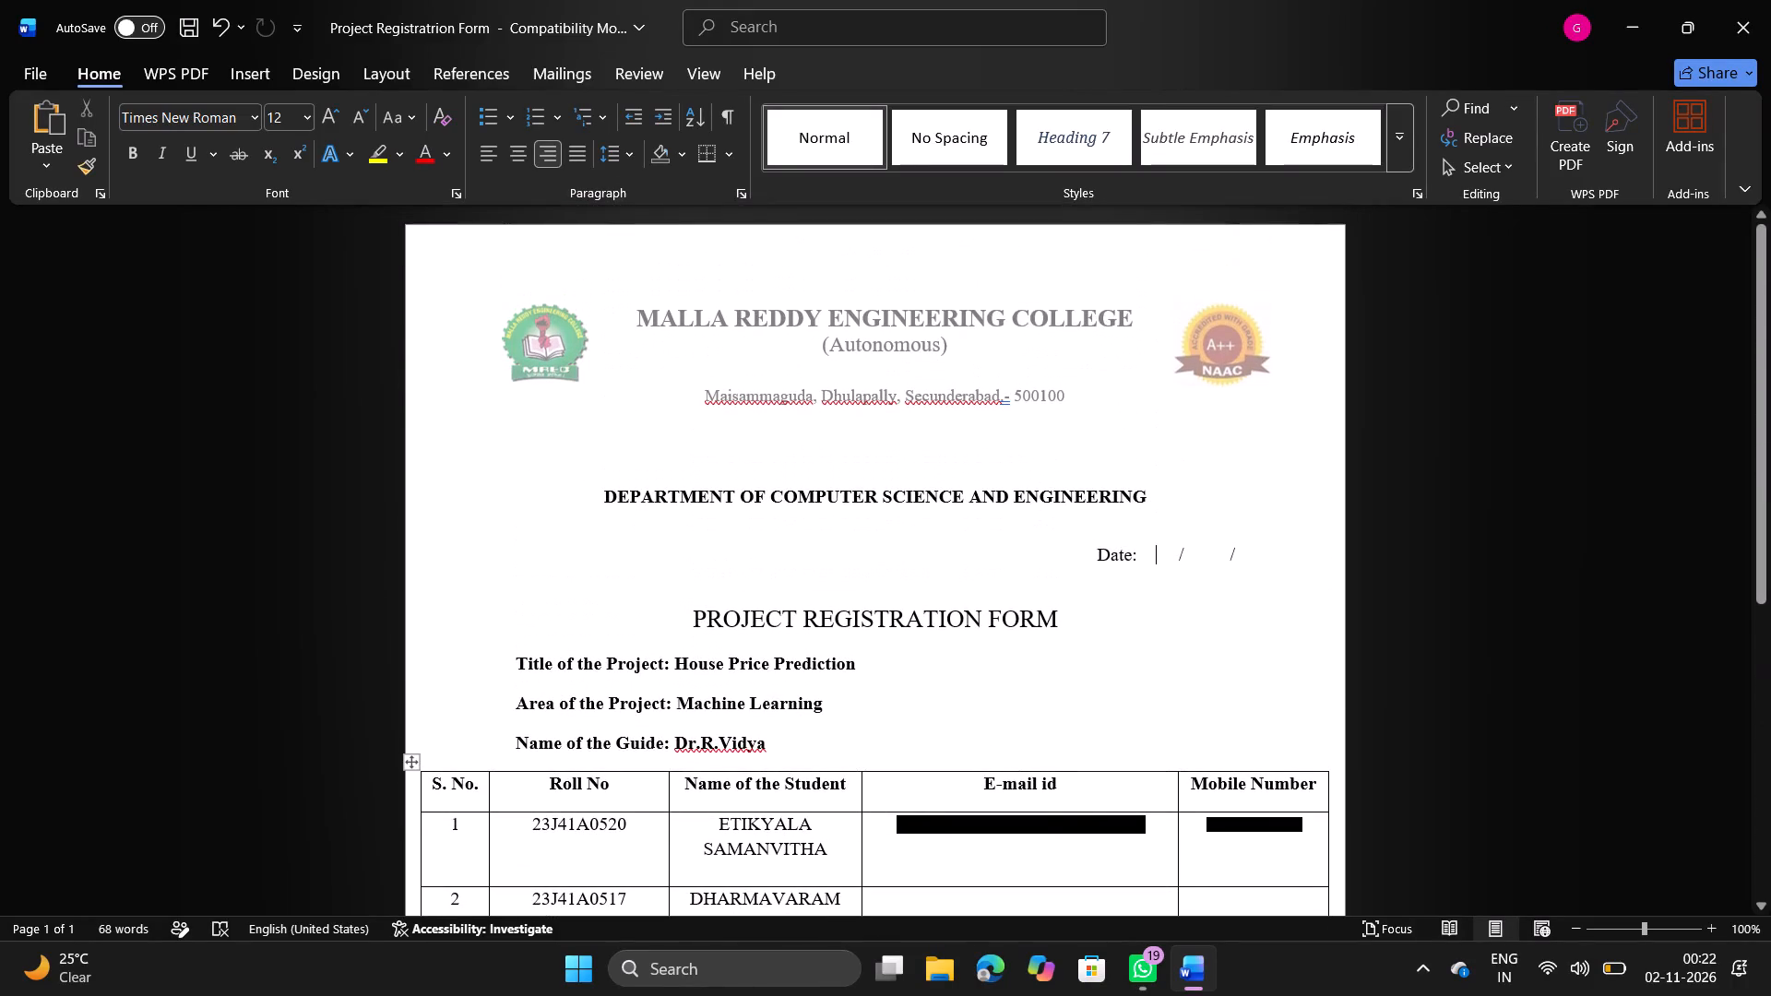
# Save the project registration form document under its existing name.
pyautogui.hotkey('ctrl', 's')
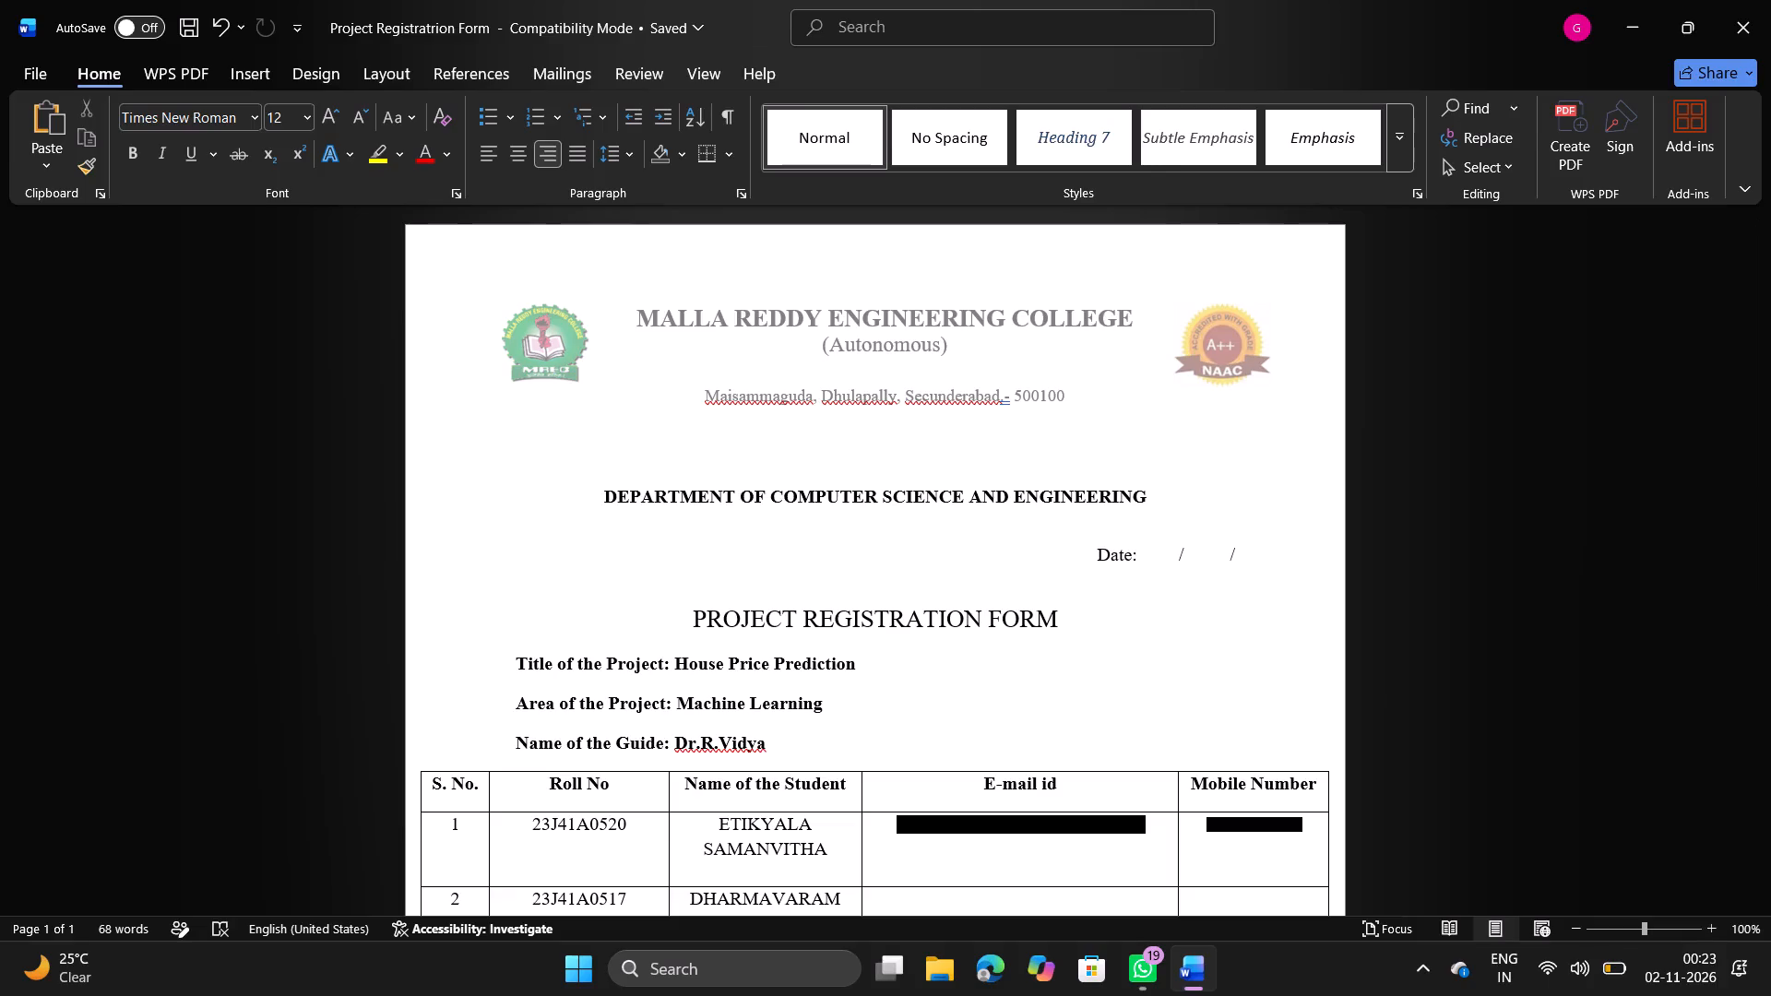
pyautogui.hotkey('ctrl', 's')
pyautogui.hotkey('ctrl', 's')
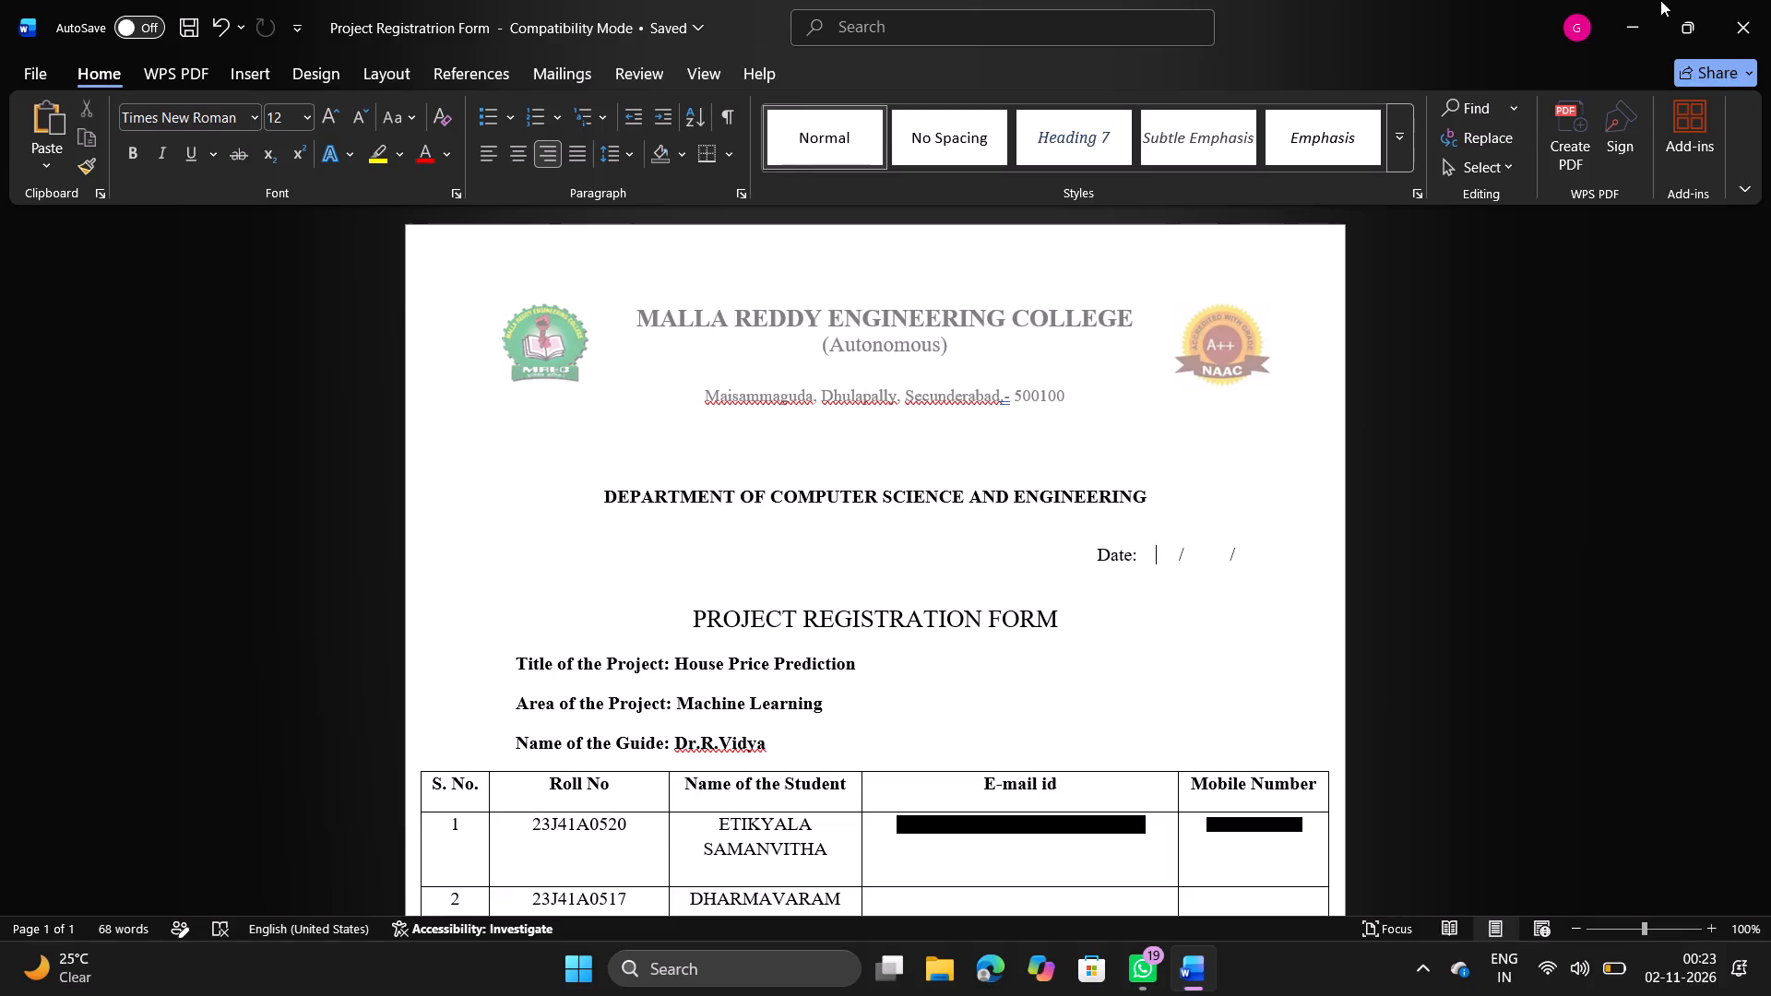
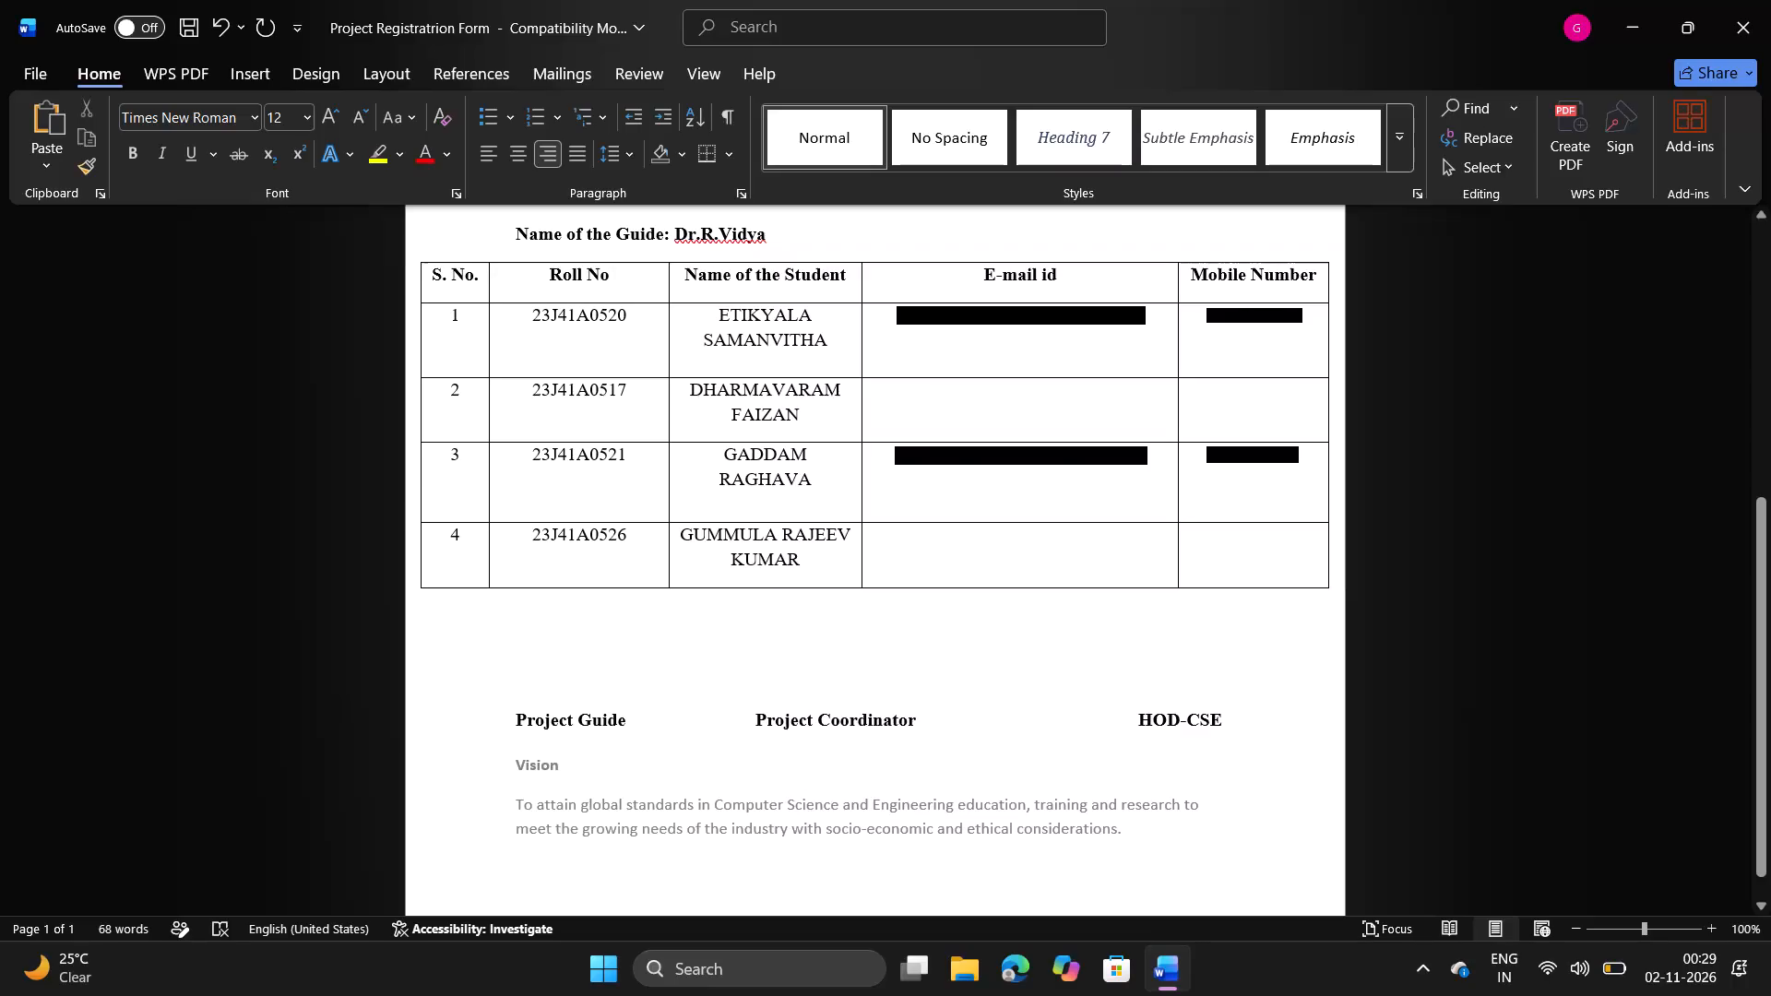
# Find WhatsApp through the system search and open it.
pyautogui.write('wh')
pyautogui.press('Return')
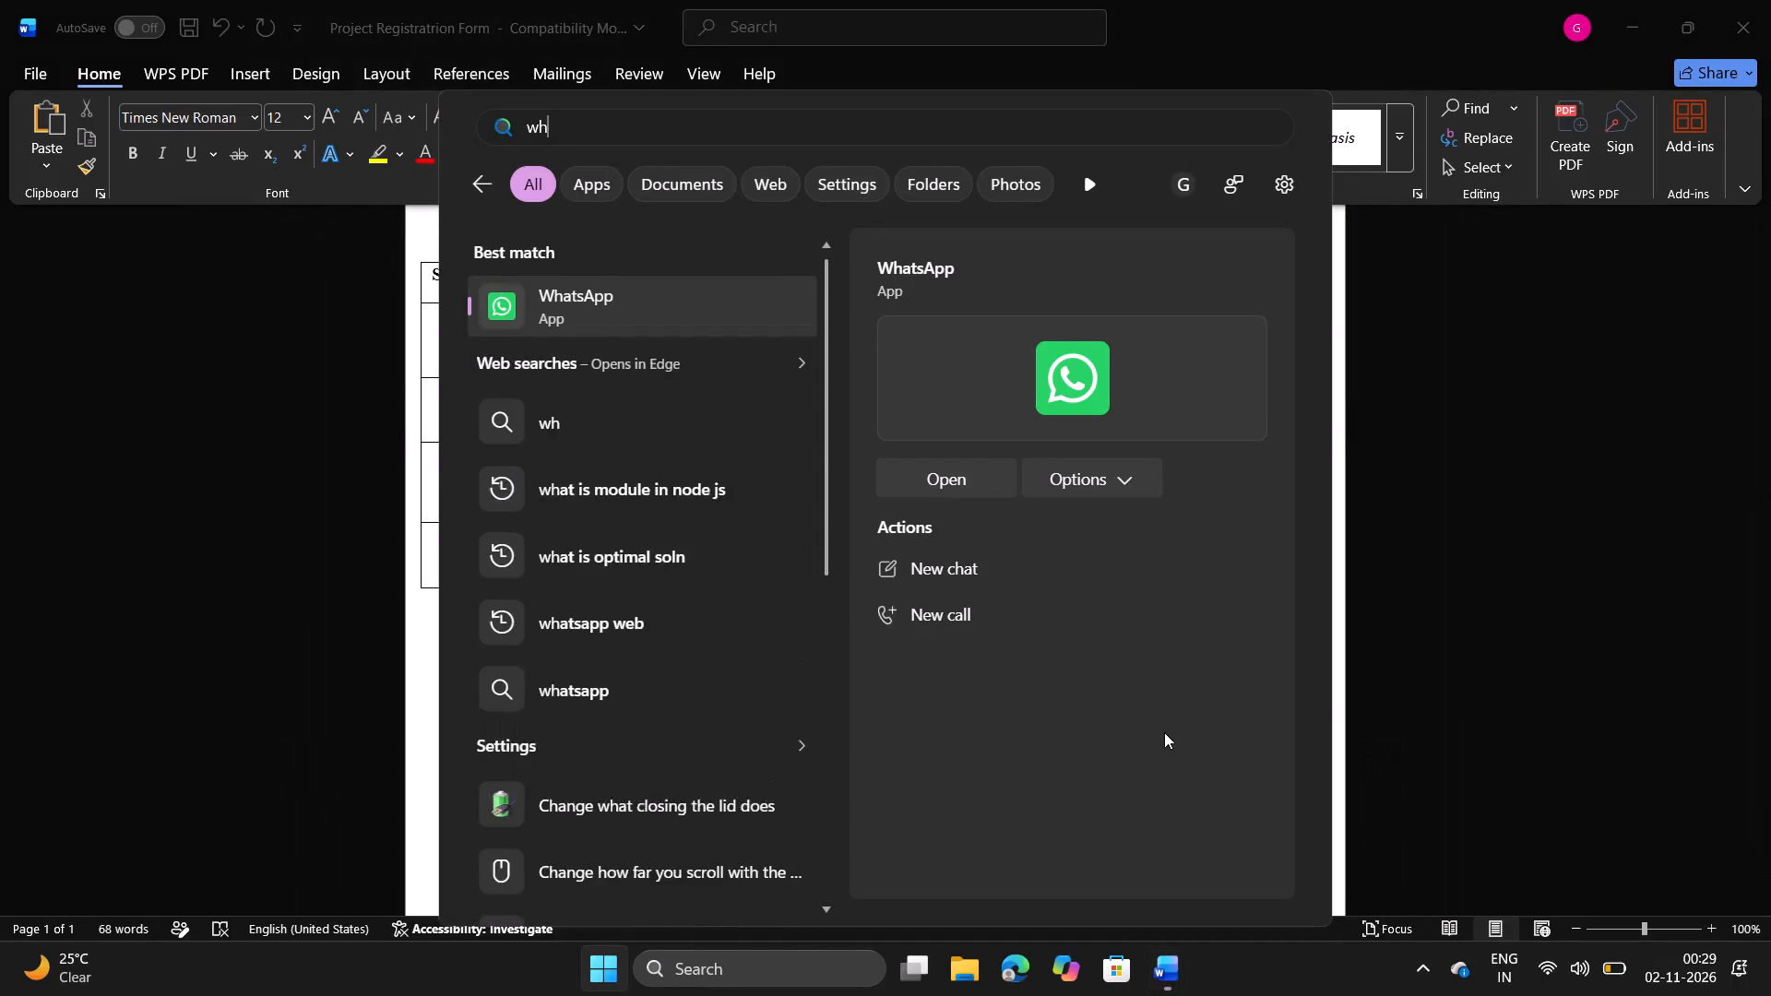
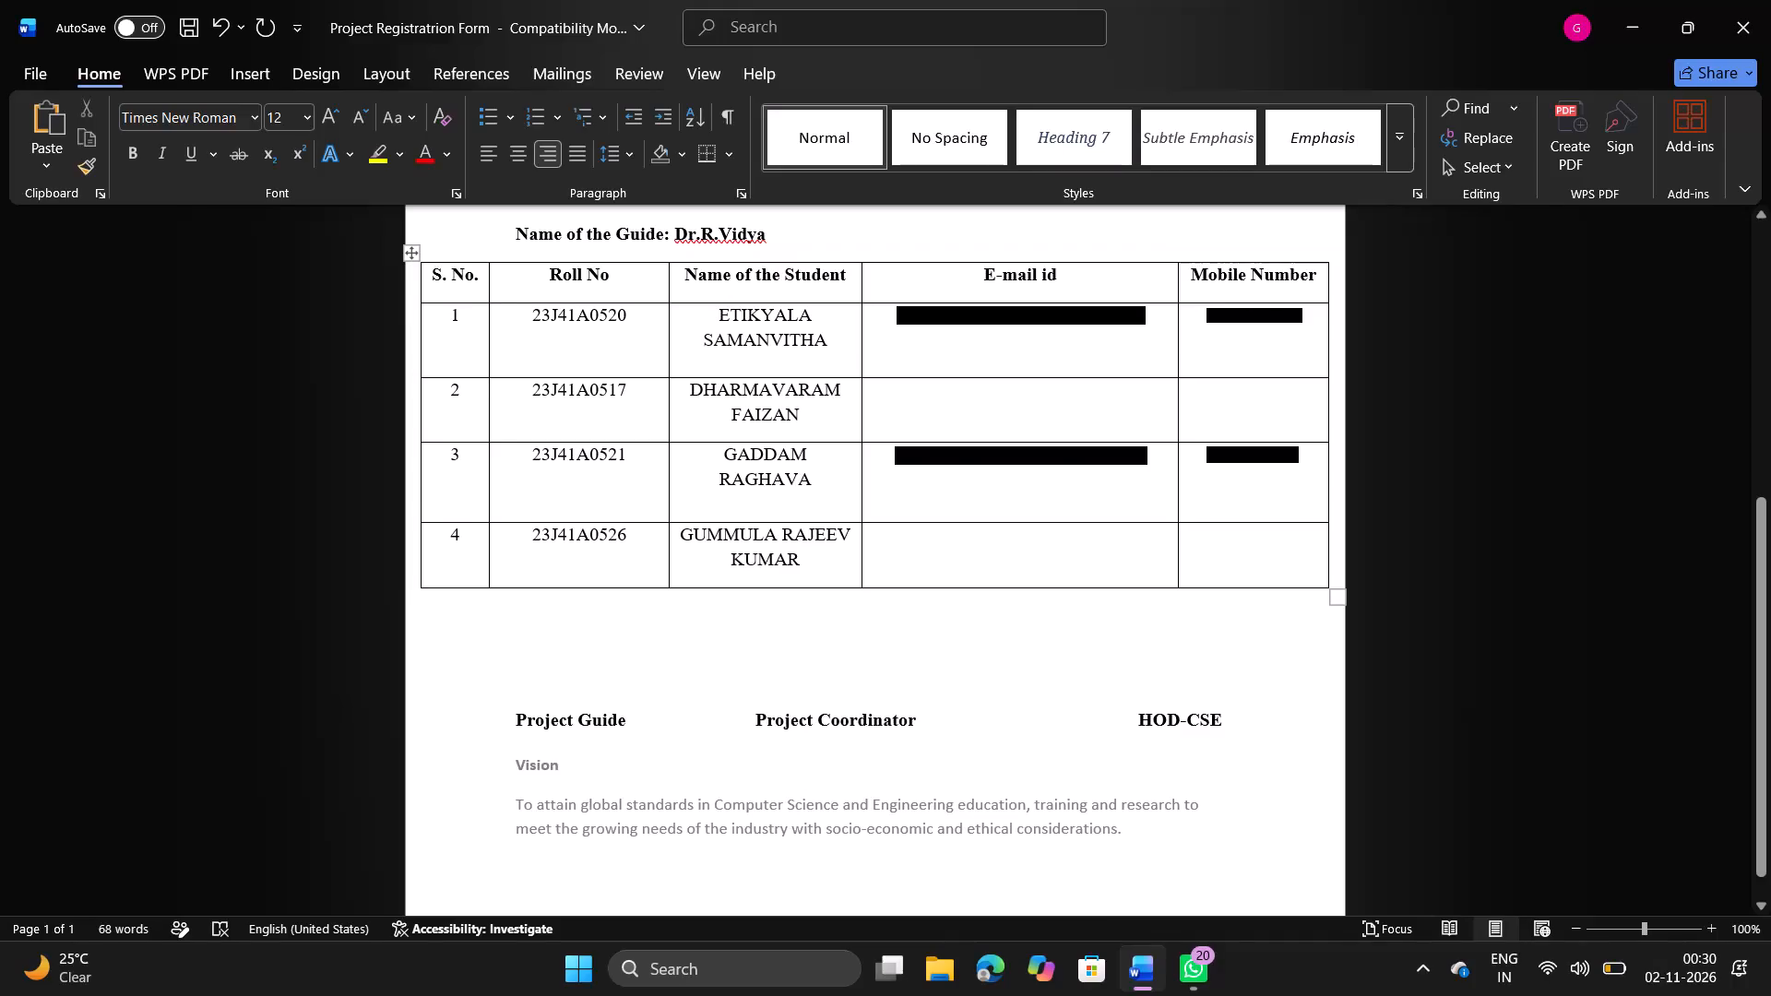
# Paste the copied e-mail address into the second student's E-mail id cell, correct its ending and add a line break after it.
pyautogui.click(1004, 397)
pyautogui.hotkey('ctrl', 'space')
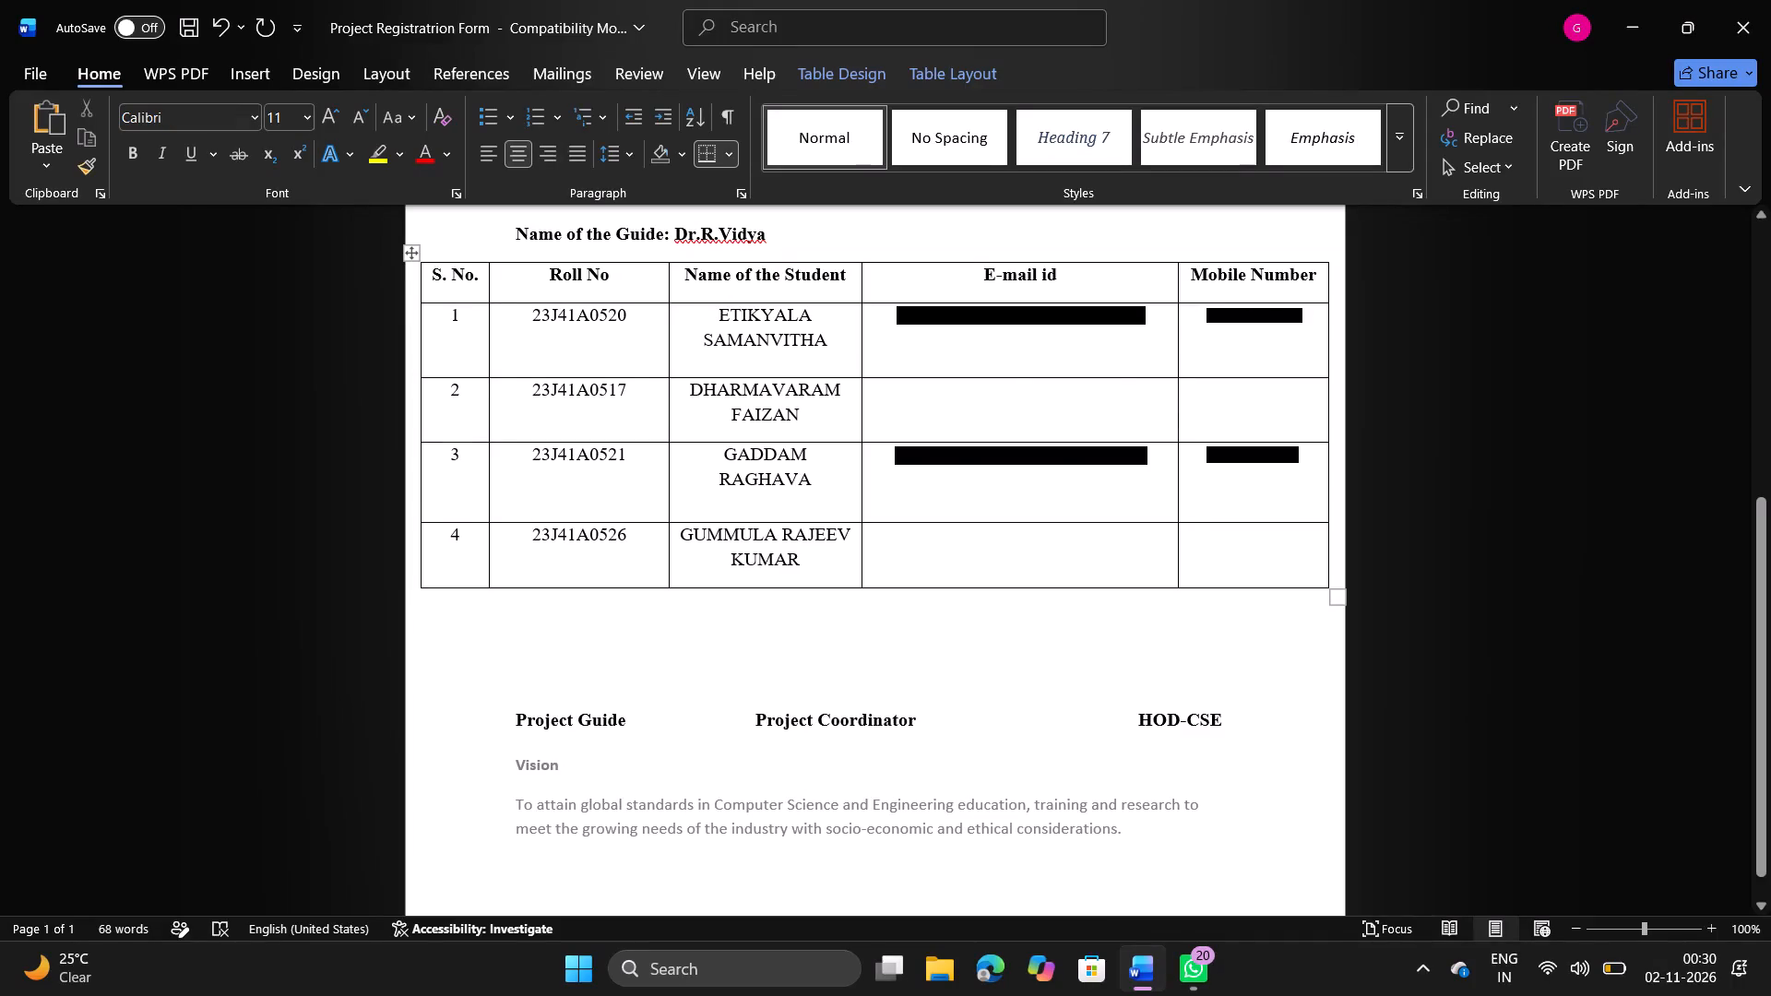
pyautogui.hotkey('ctrl', 'v')
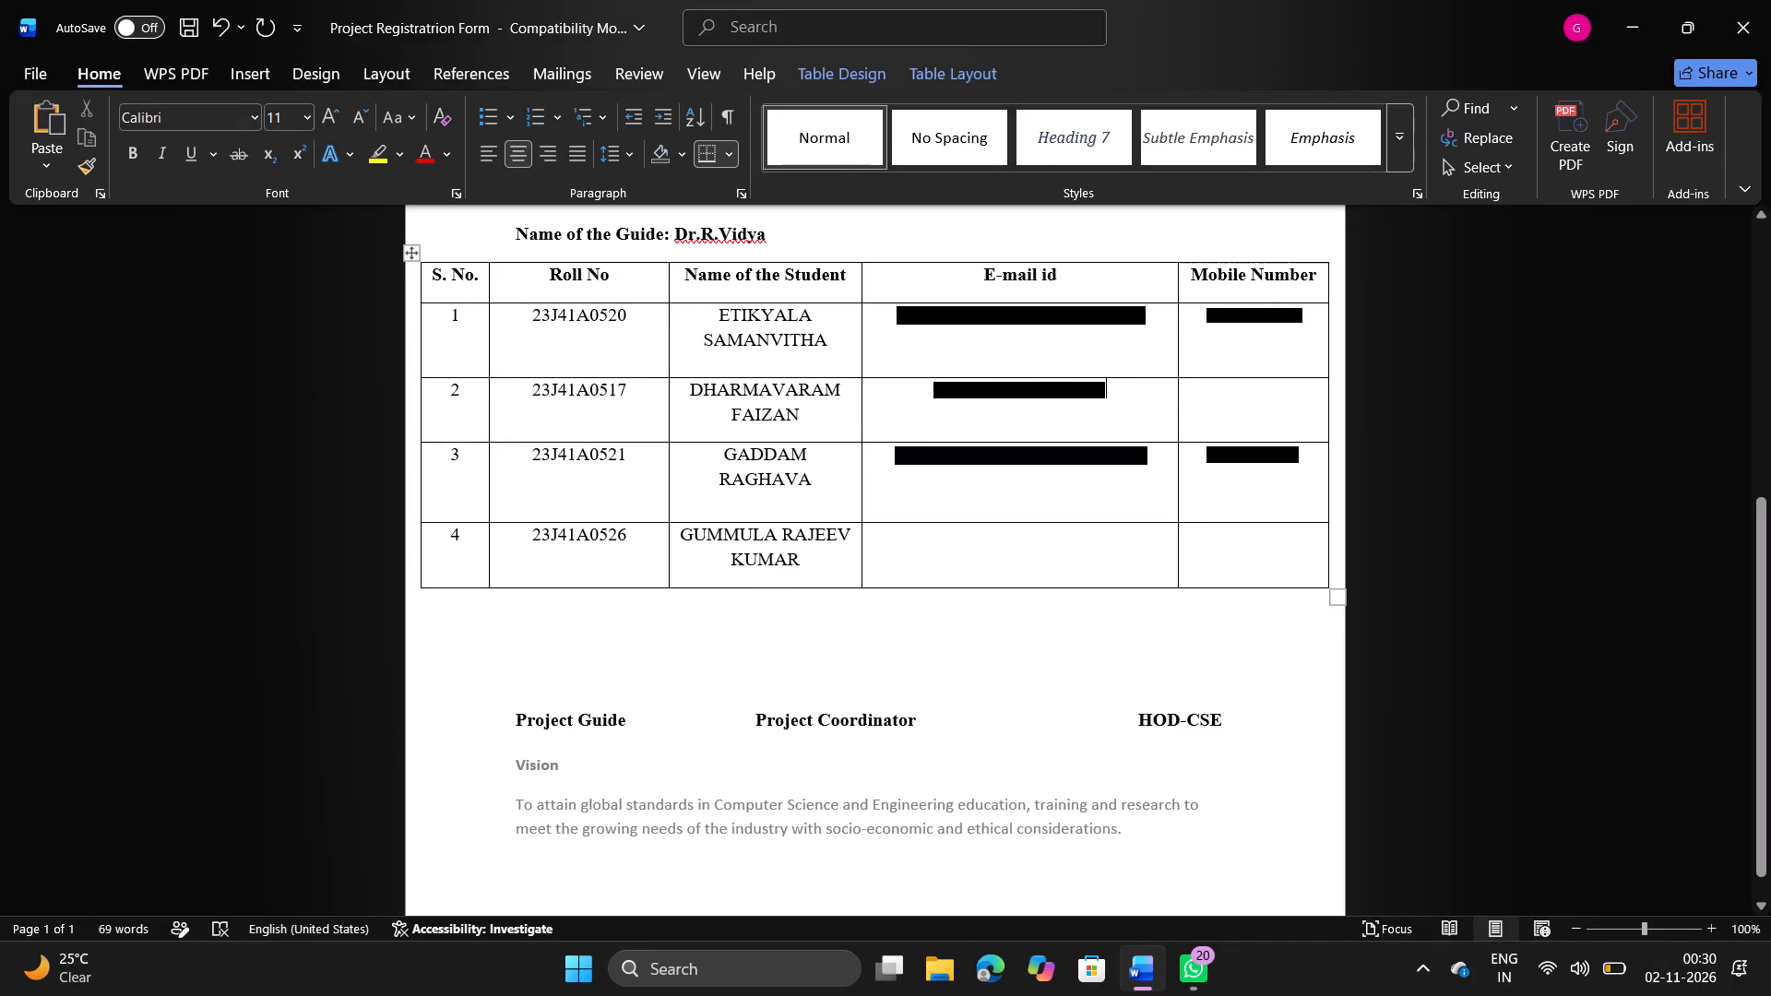
pyautogui.press('Return')
pyautogui.press('BackSpace')
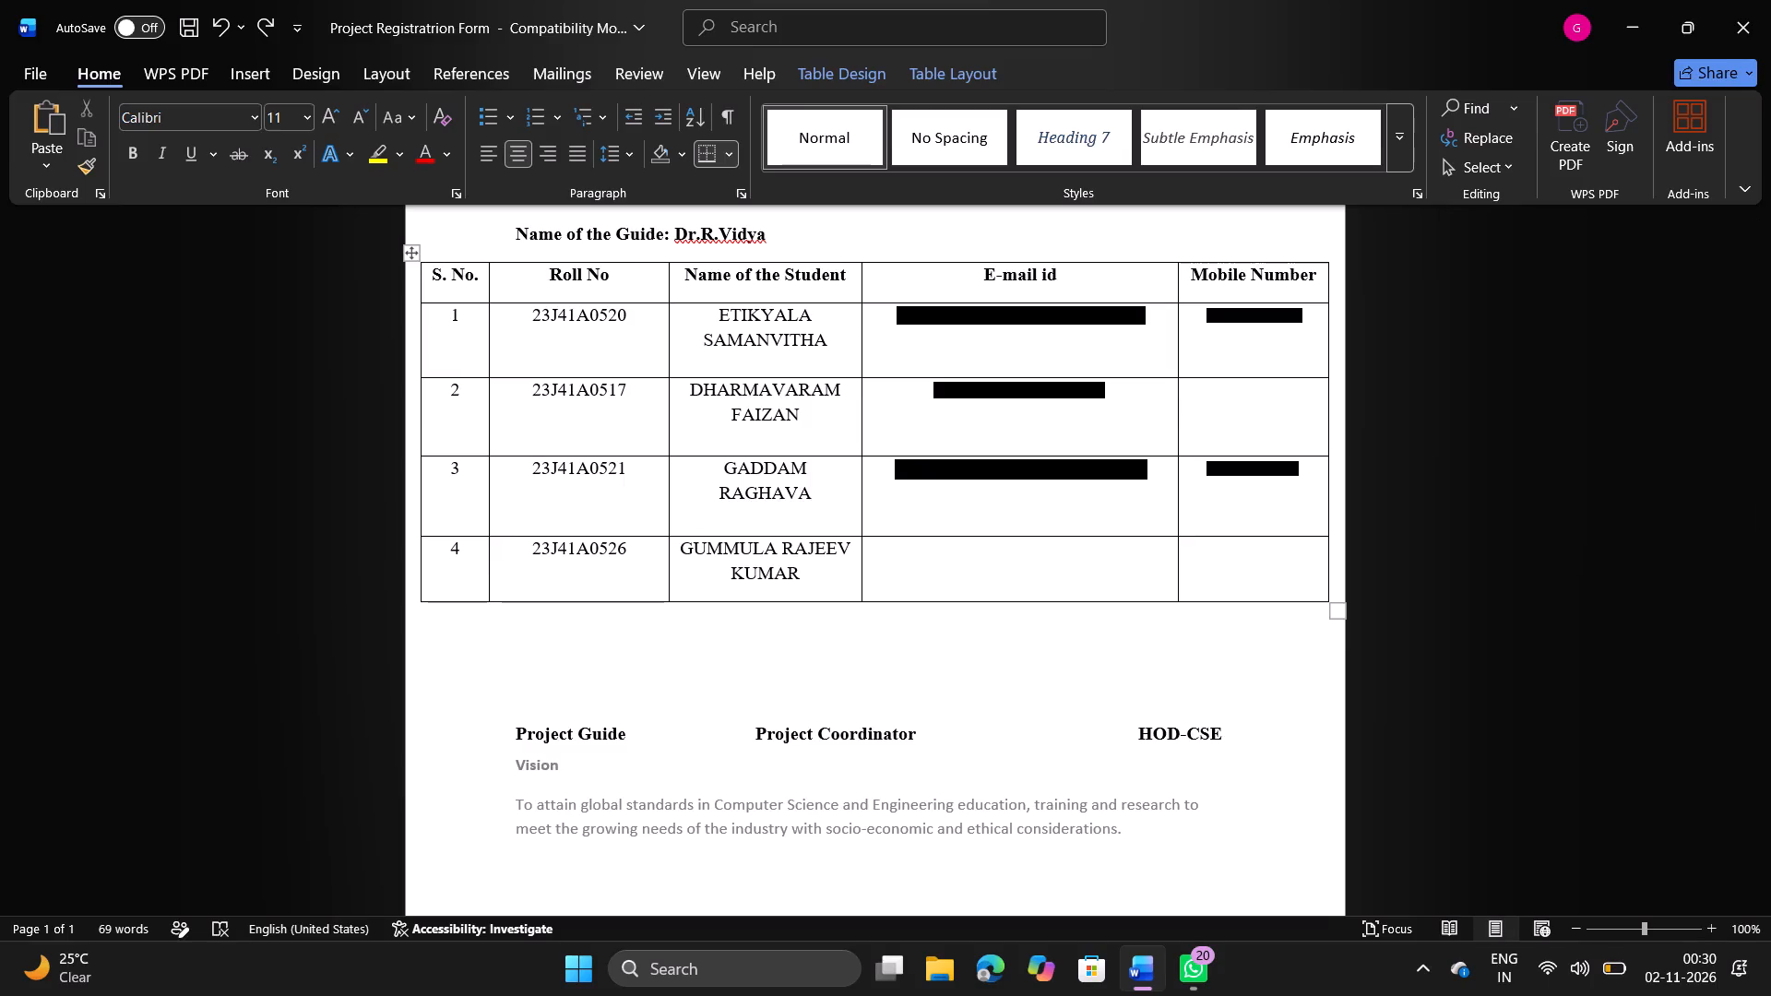
pyautogui.scroll(-3, 1125, 584)
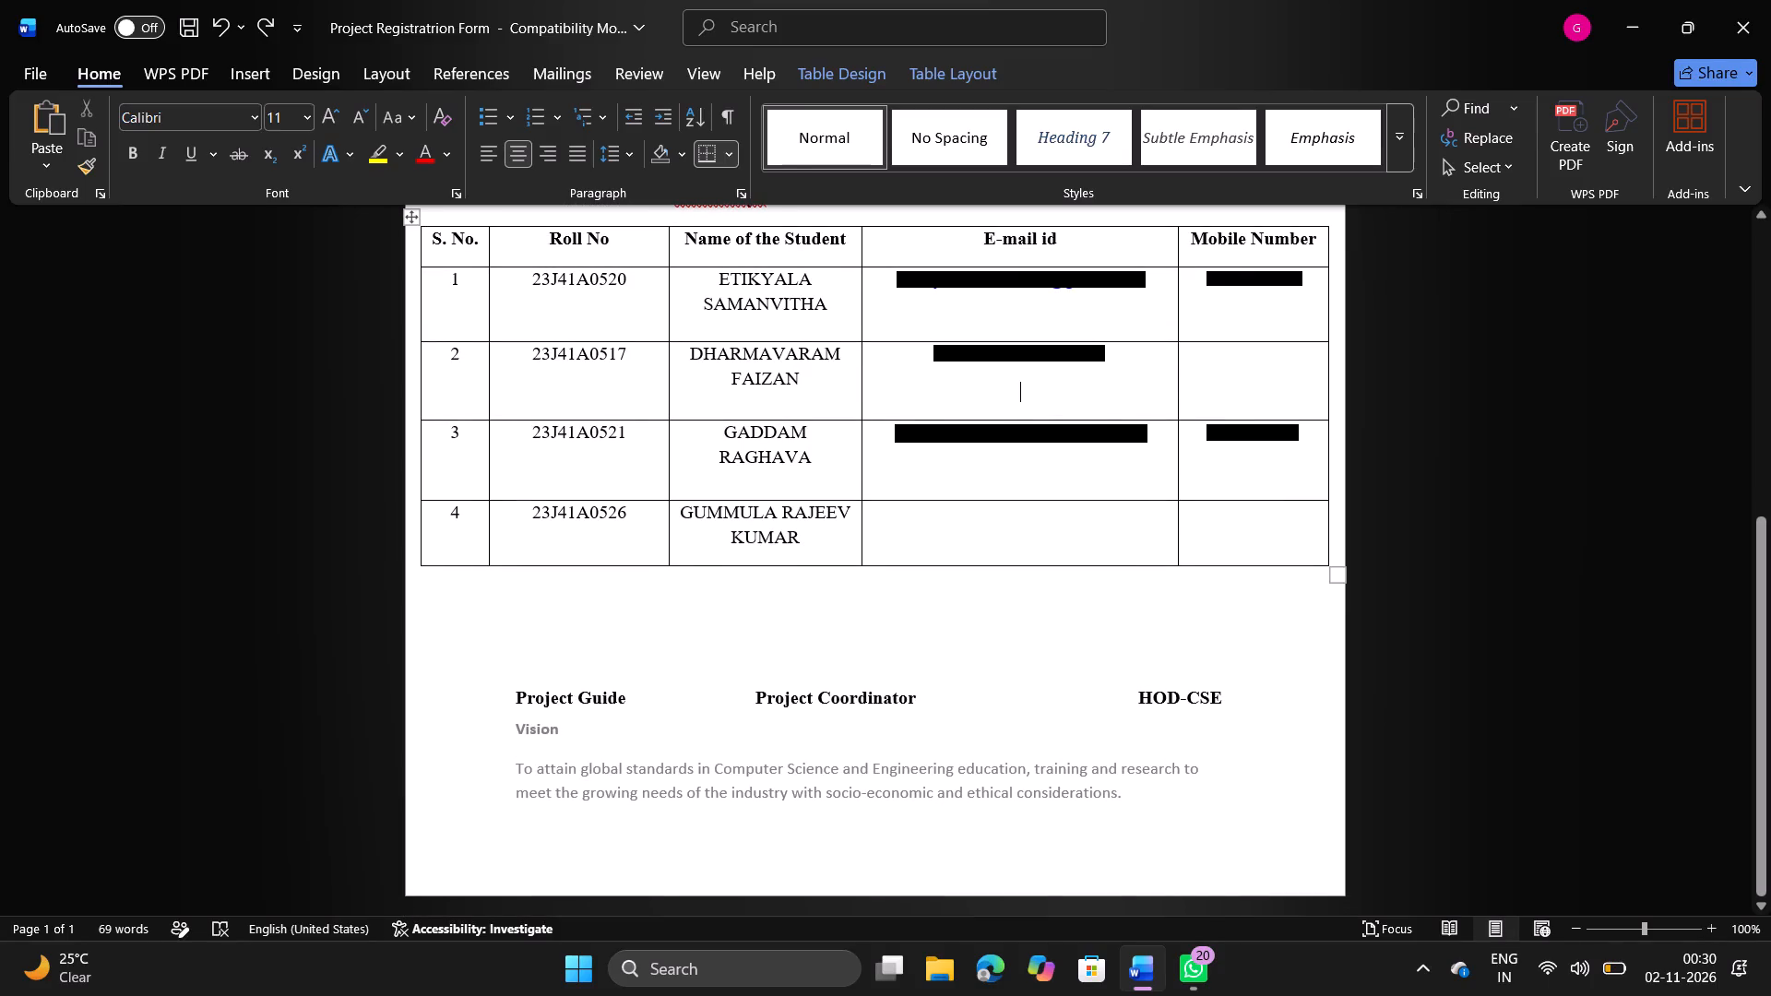
pyautogui.press('\\')
pyautogui.press('BackSpace')
pyautogui.press('BackSpace')
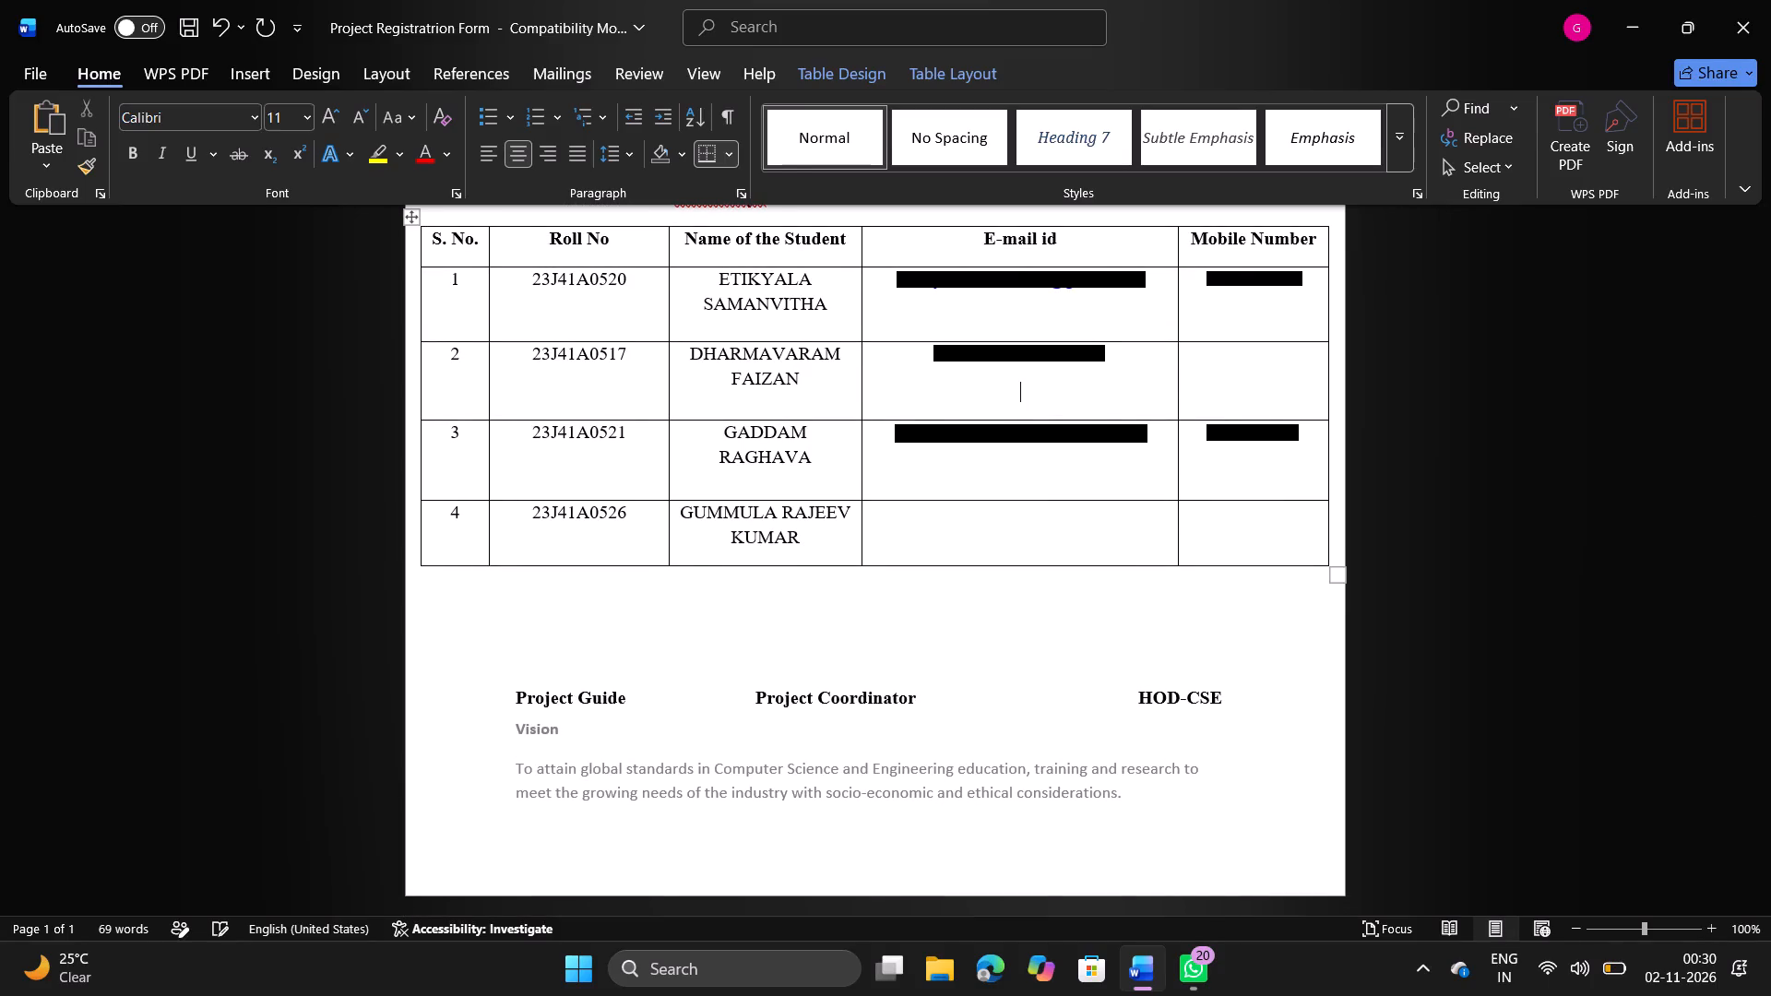
pyautogui.press('BackSpace')
pyautogui.press('BackSpace')
pyautogui.press('m')
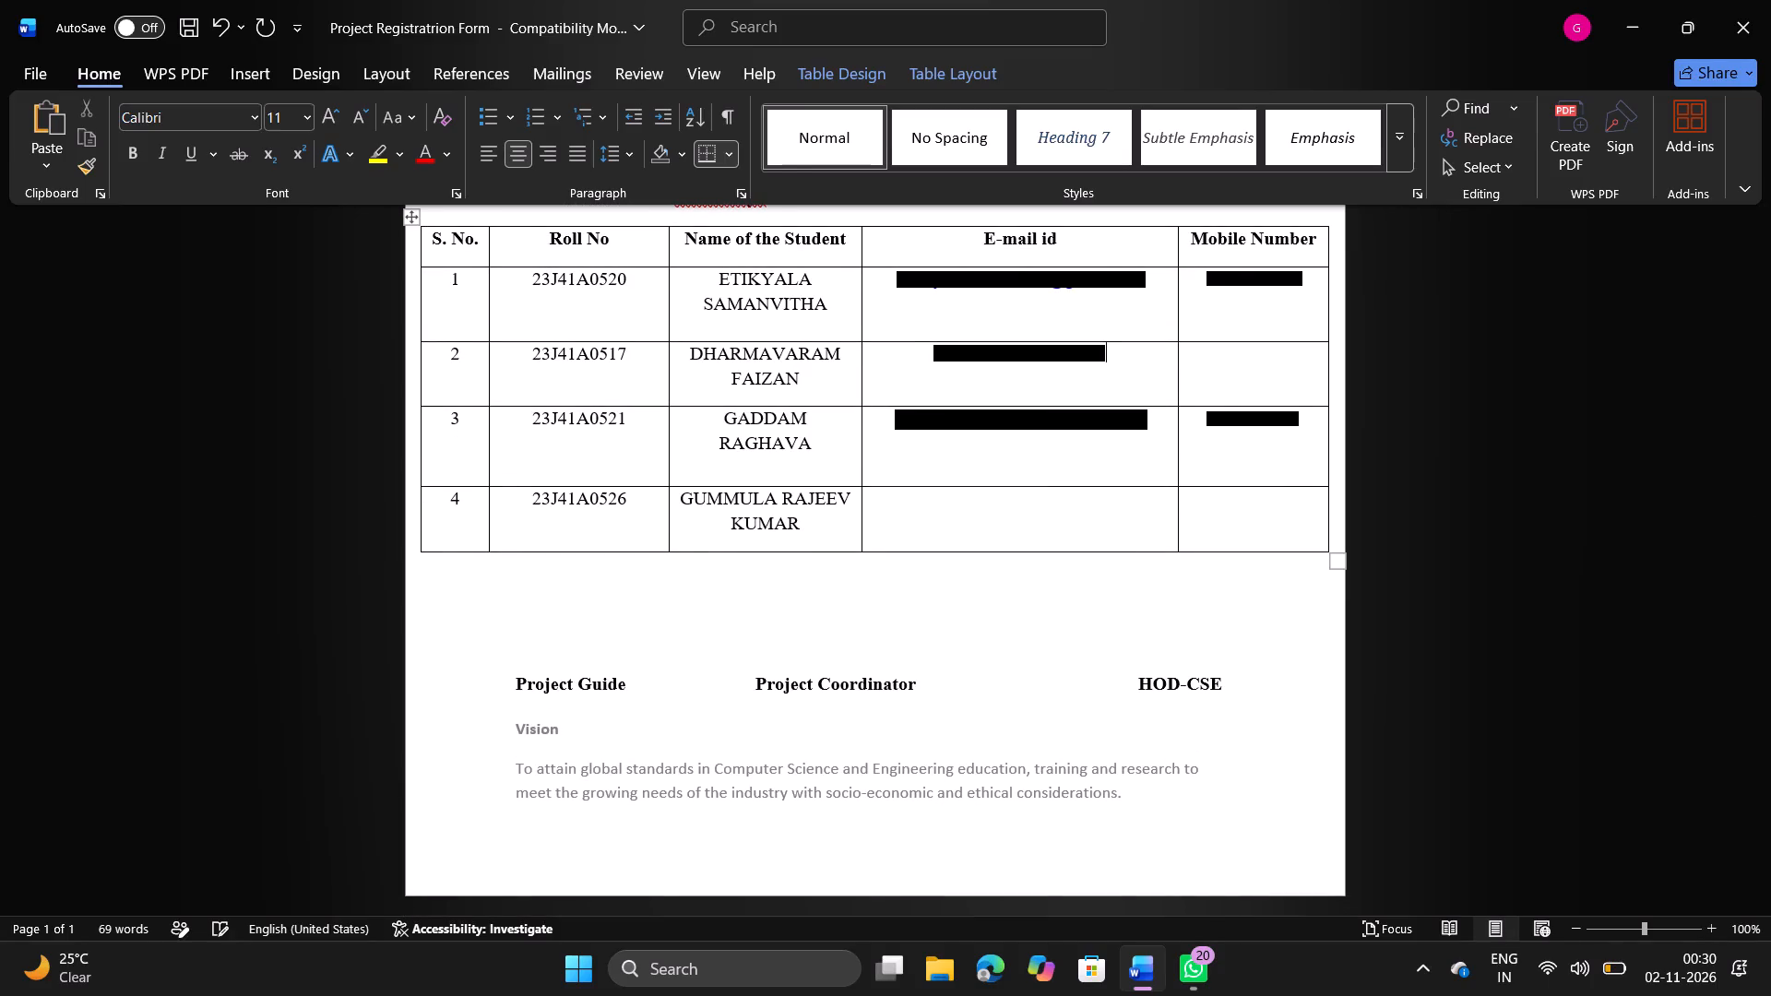
pyautogui.press('Return')
# Fill in the second student's Mobile Number cell in the student details table.
pyautogui.click(1230, 370)
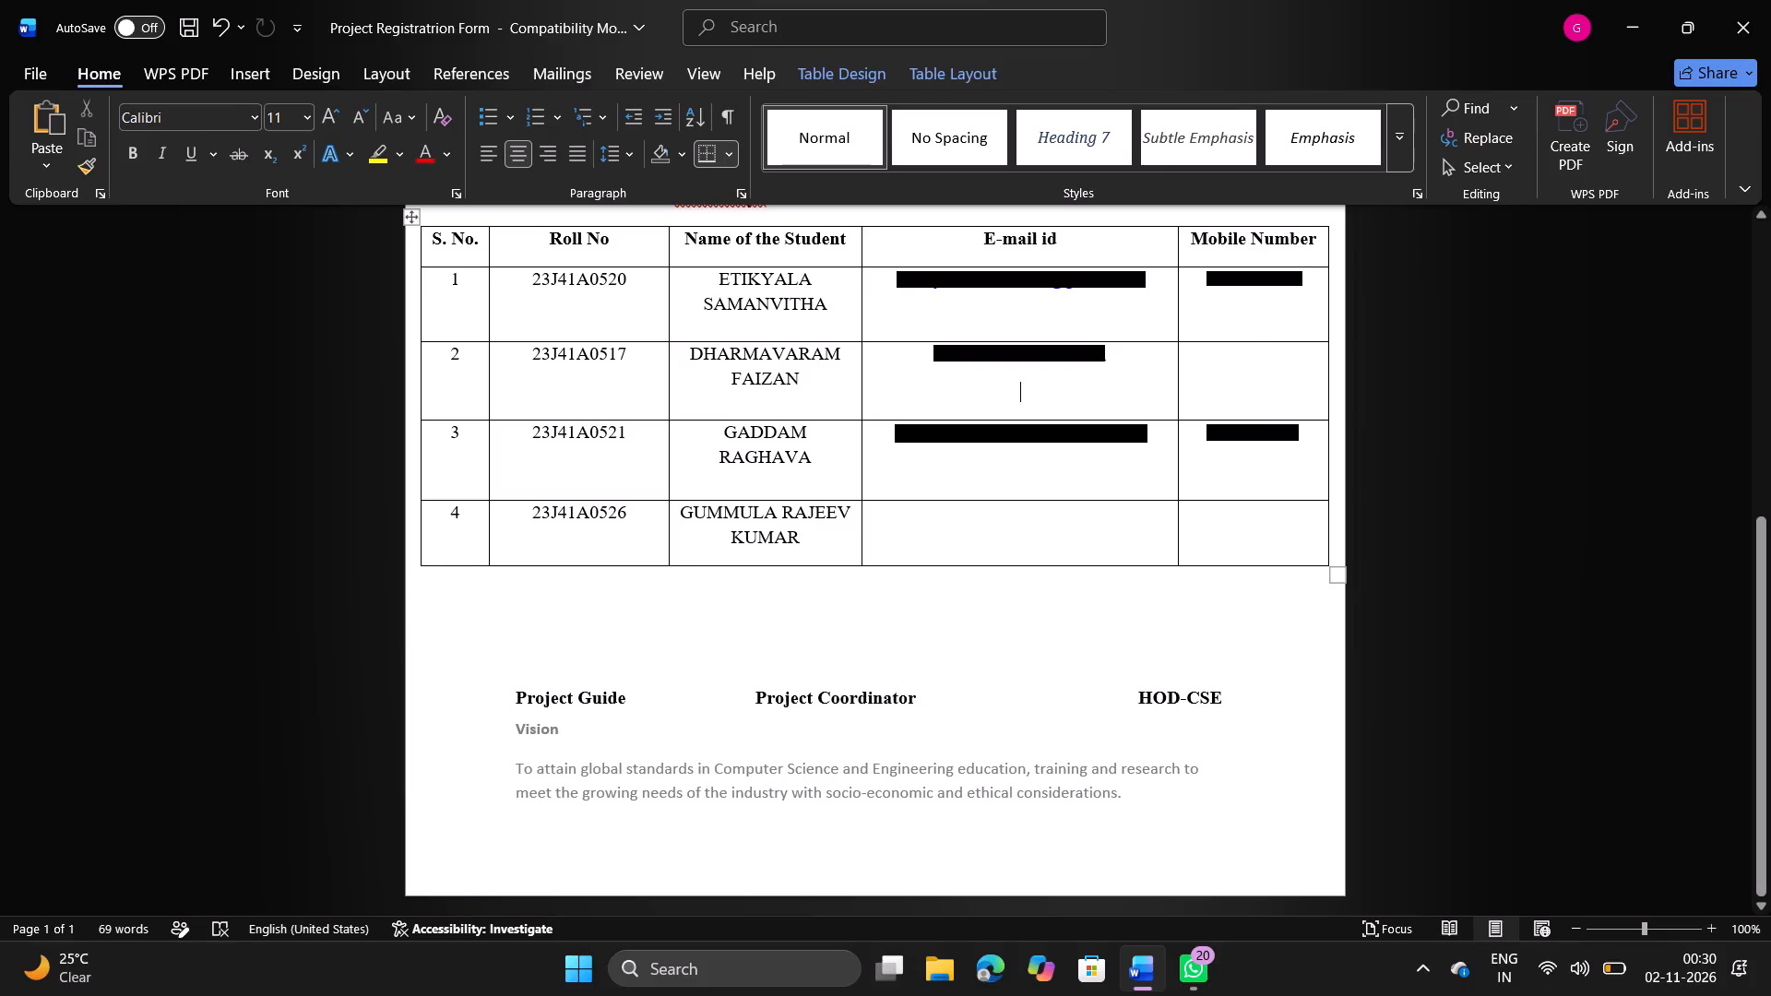
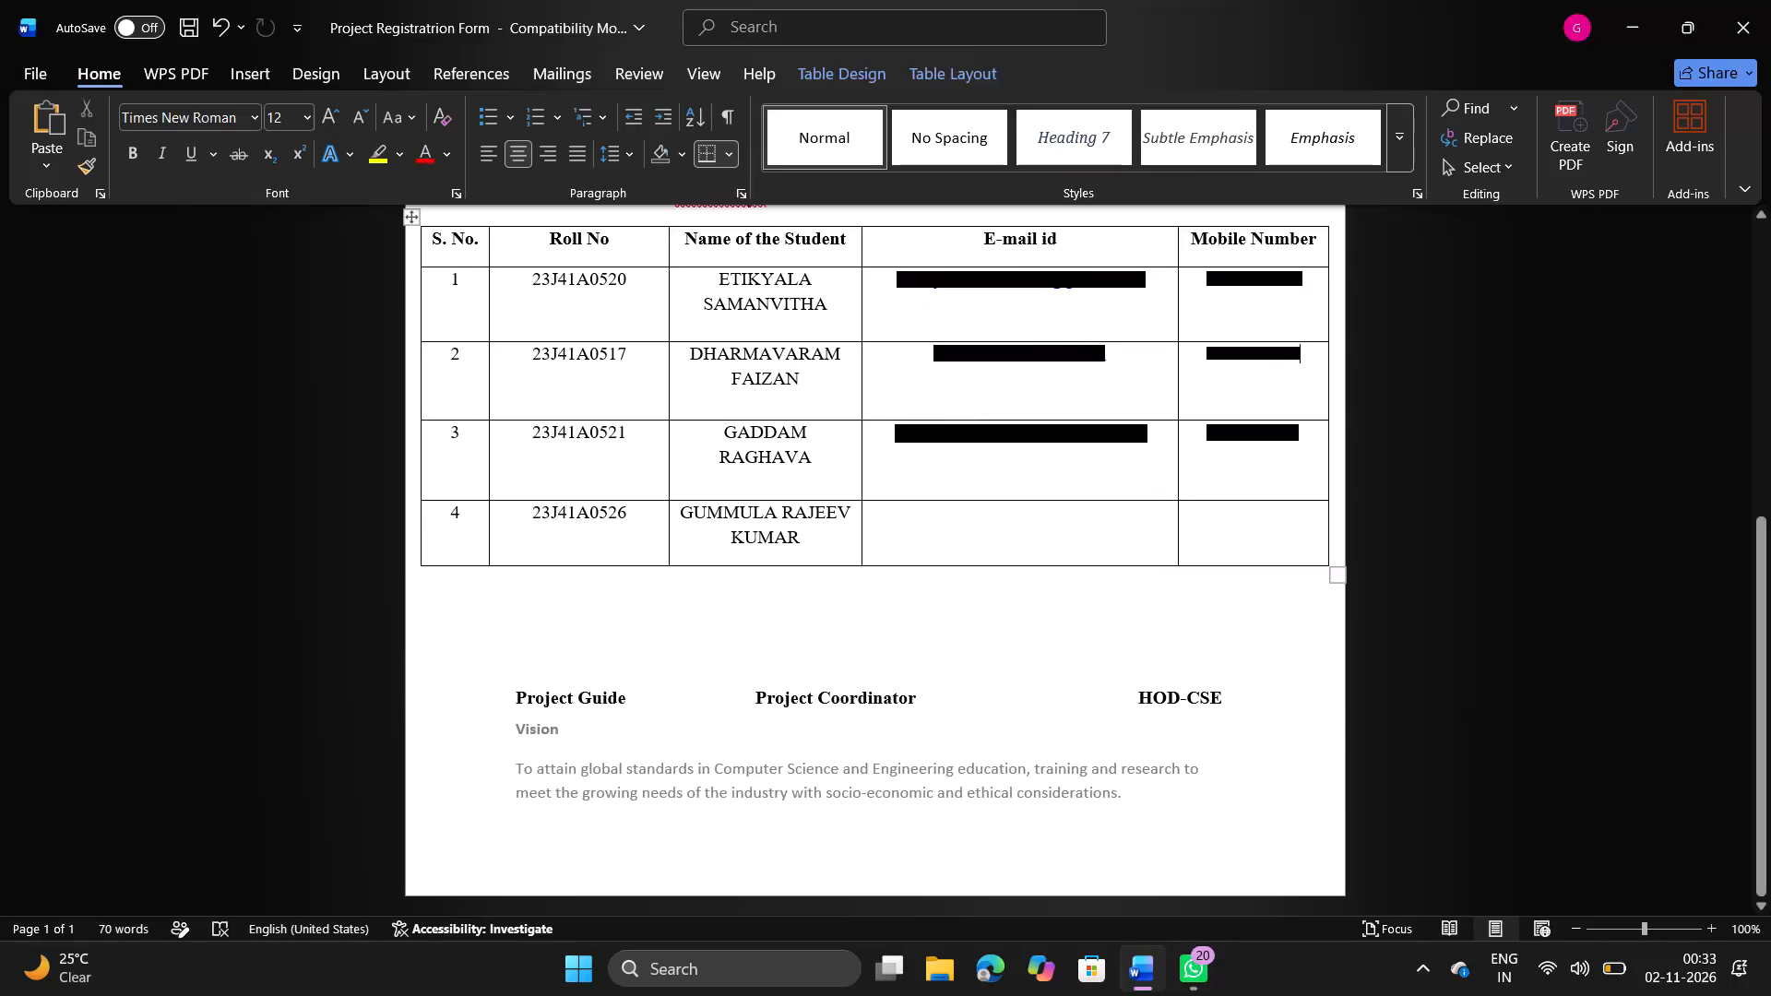
# Place the text cursor in the fourth student's empty E-mail id cell in the student details table.
pyautogui.click(1048, 515)
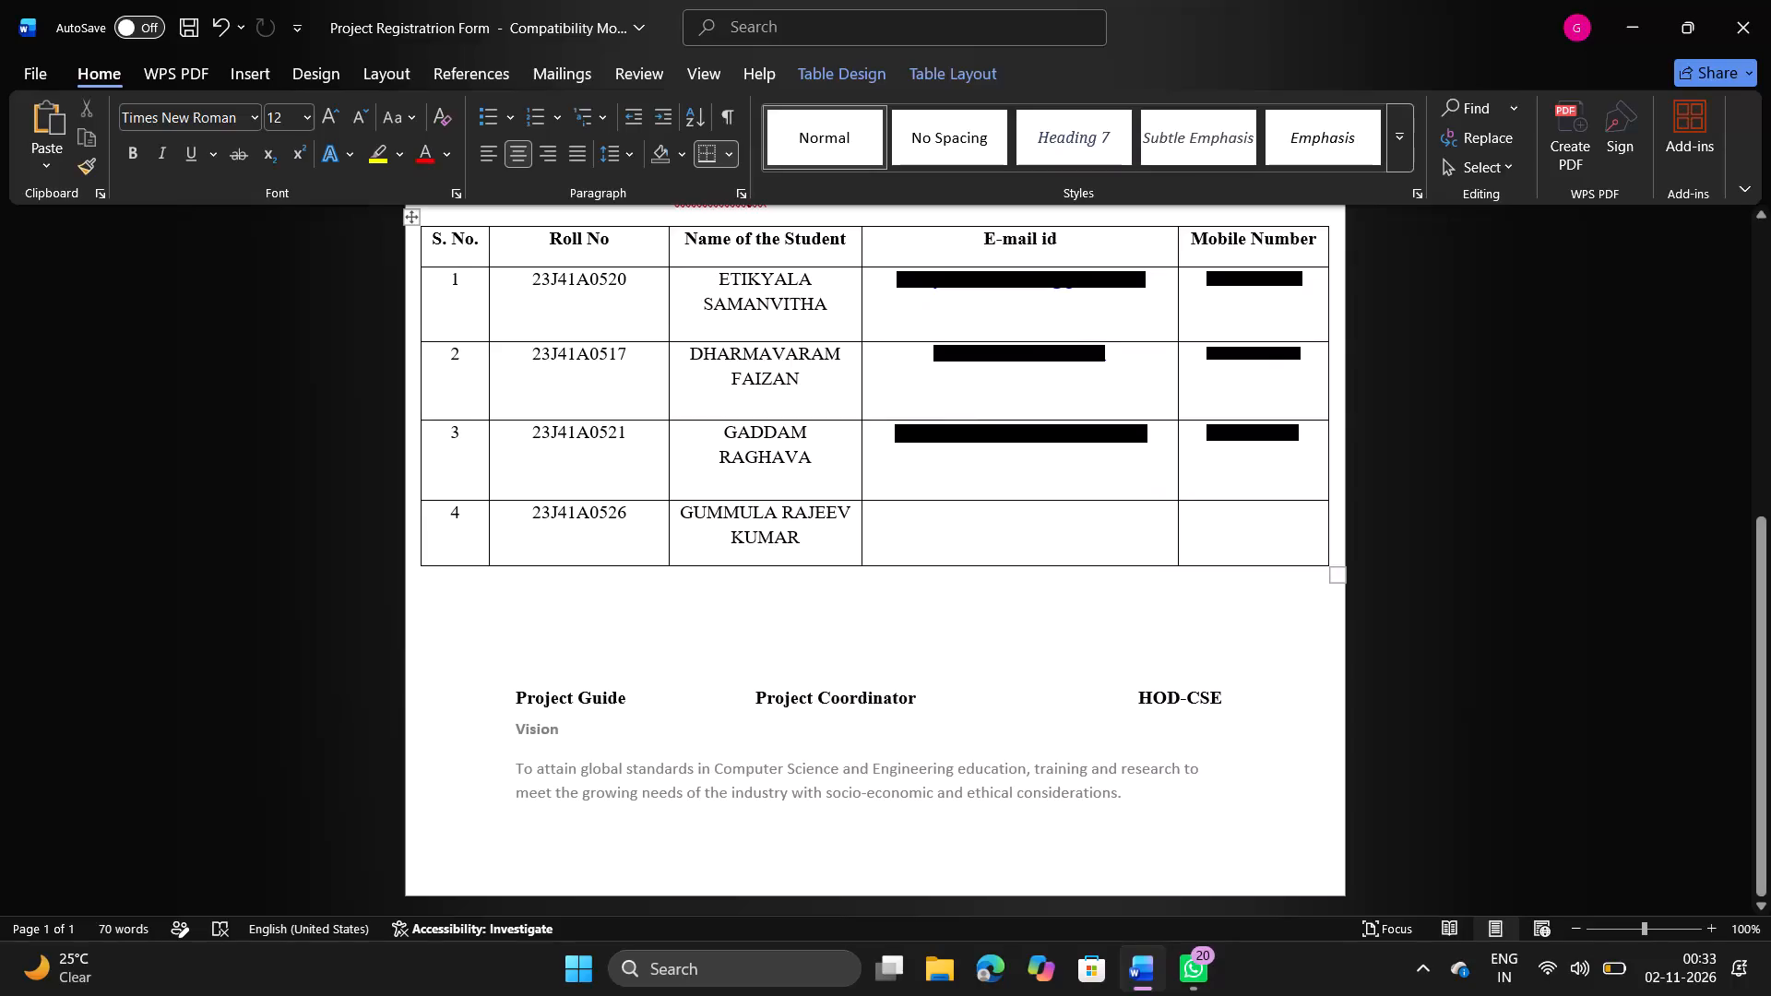
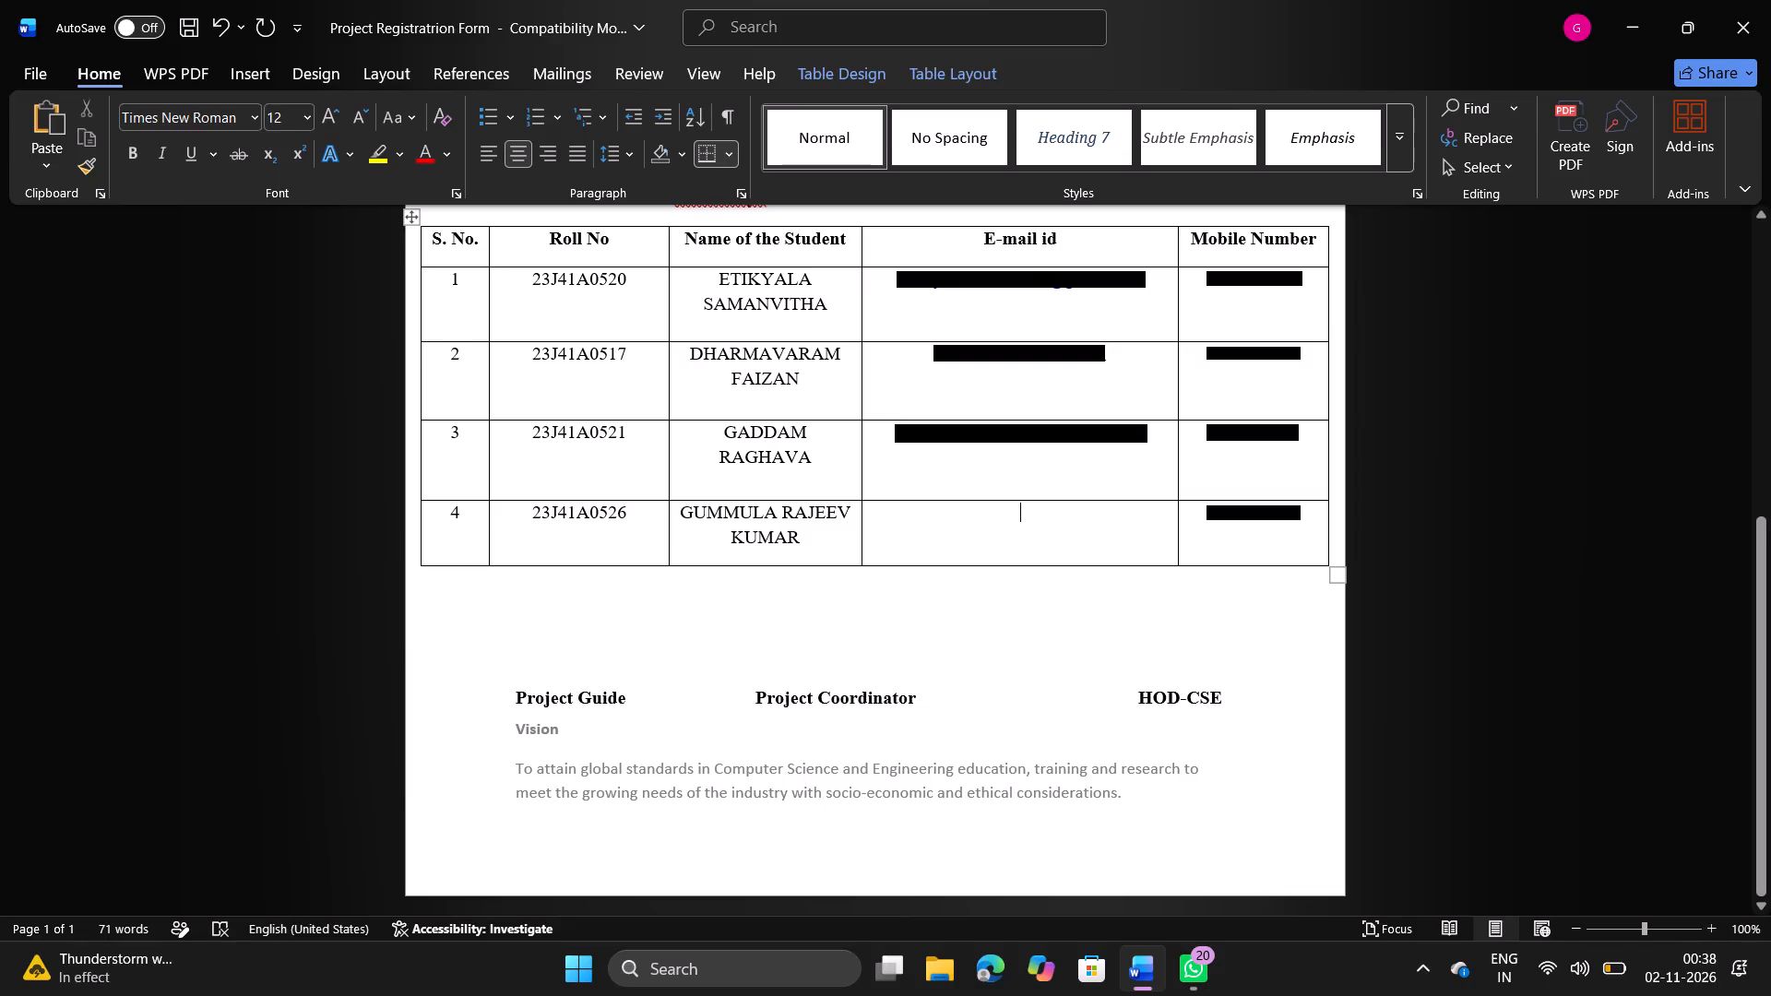
# Enter 03 as the day in the form's Date line, closing the gap before the first slash.
pyautogui.scroll(3, 1020, 382)
pyautogui.scroll(-1, 1020, 382)
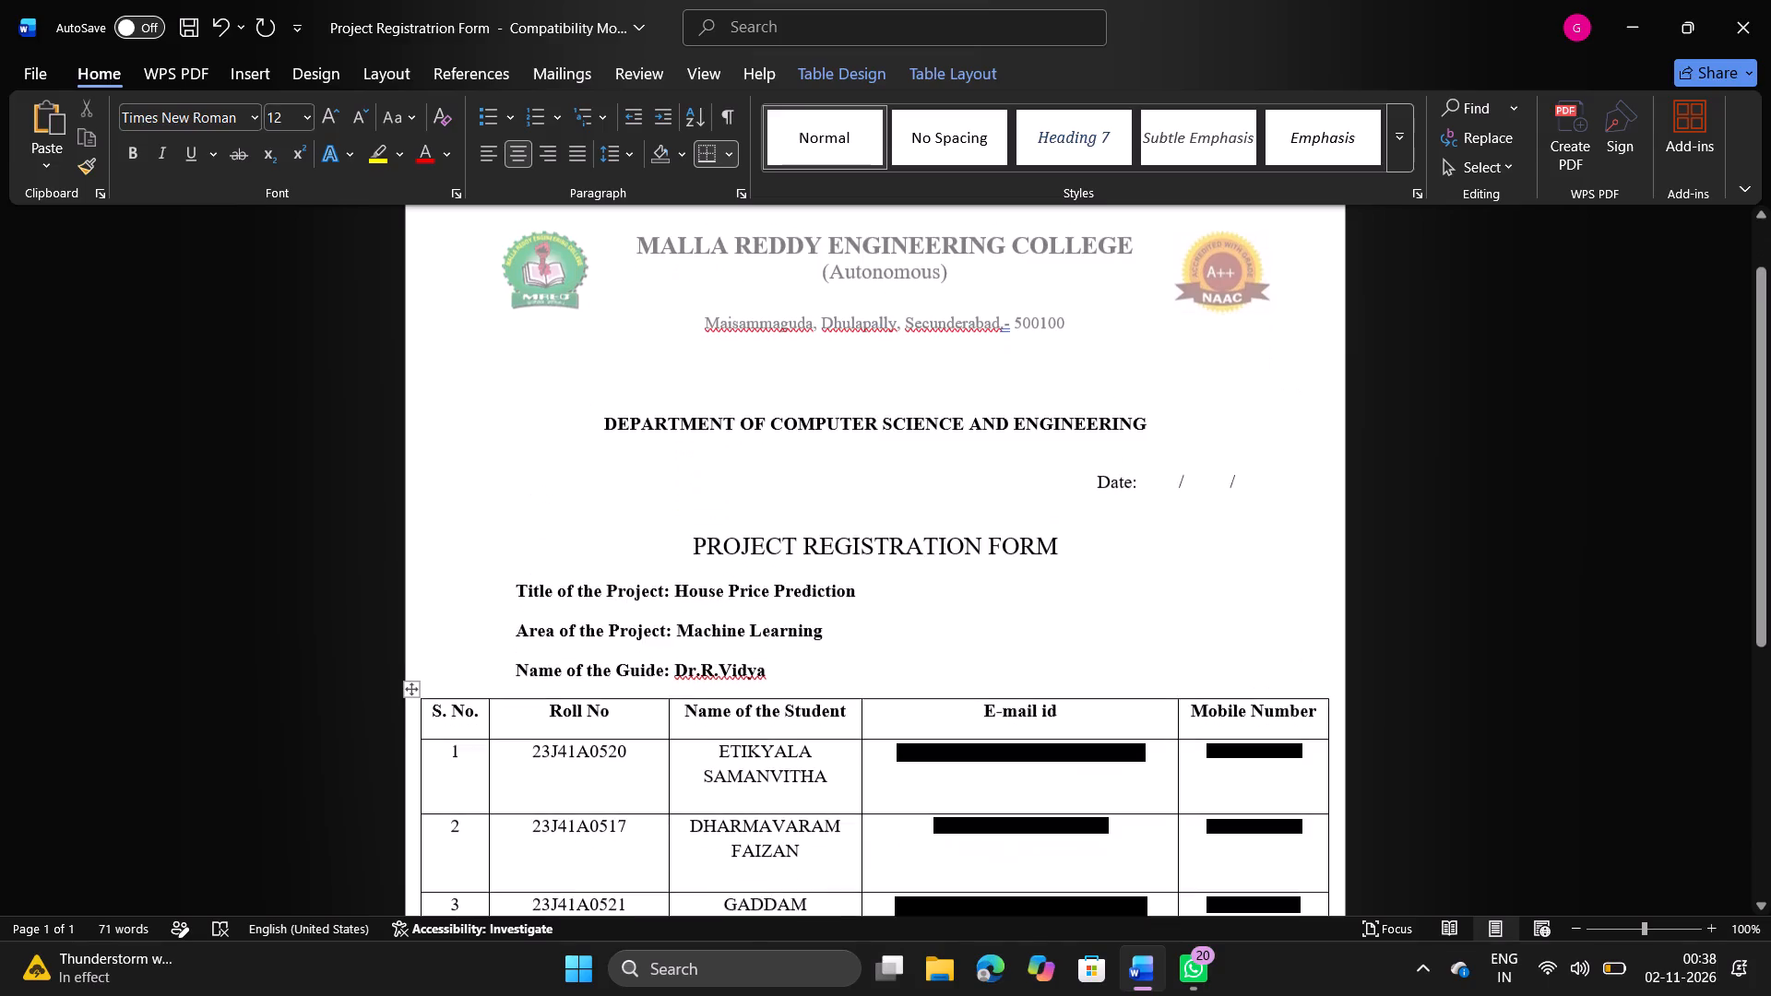
pyautogui.scroll(-1, 1020, 382)
pyautogui.click(1153, 470)
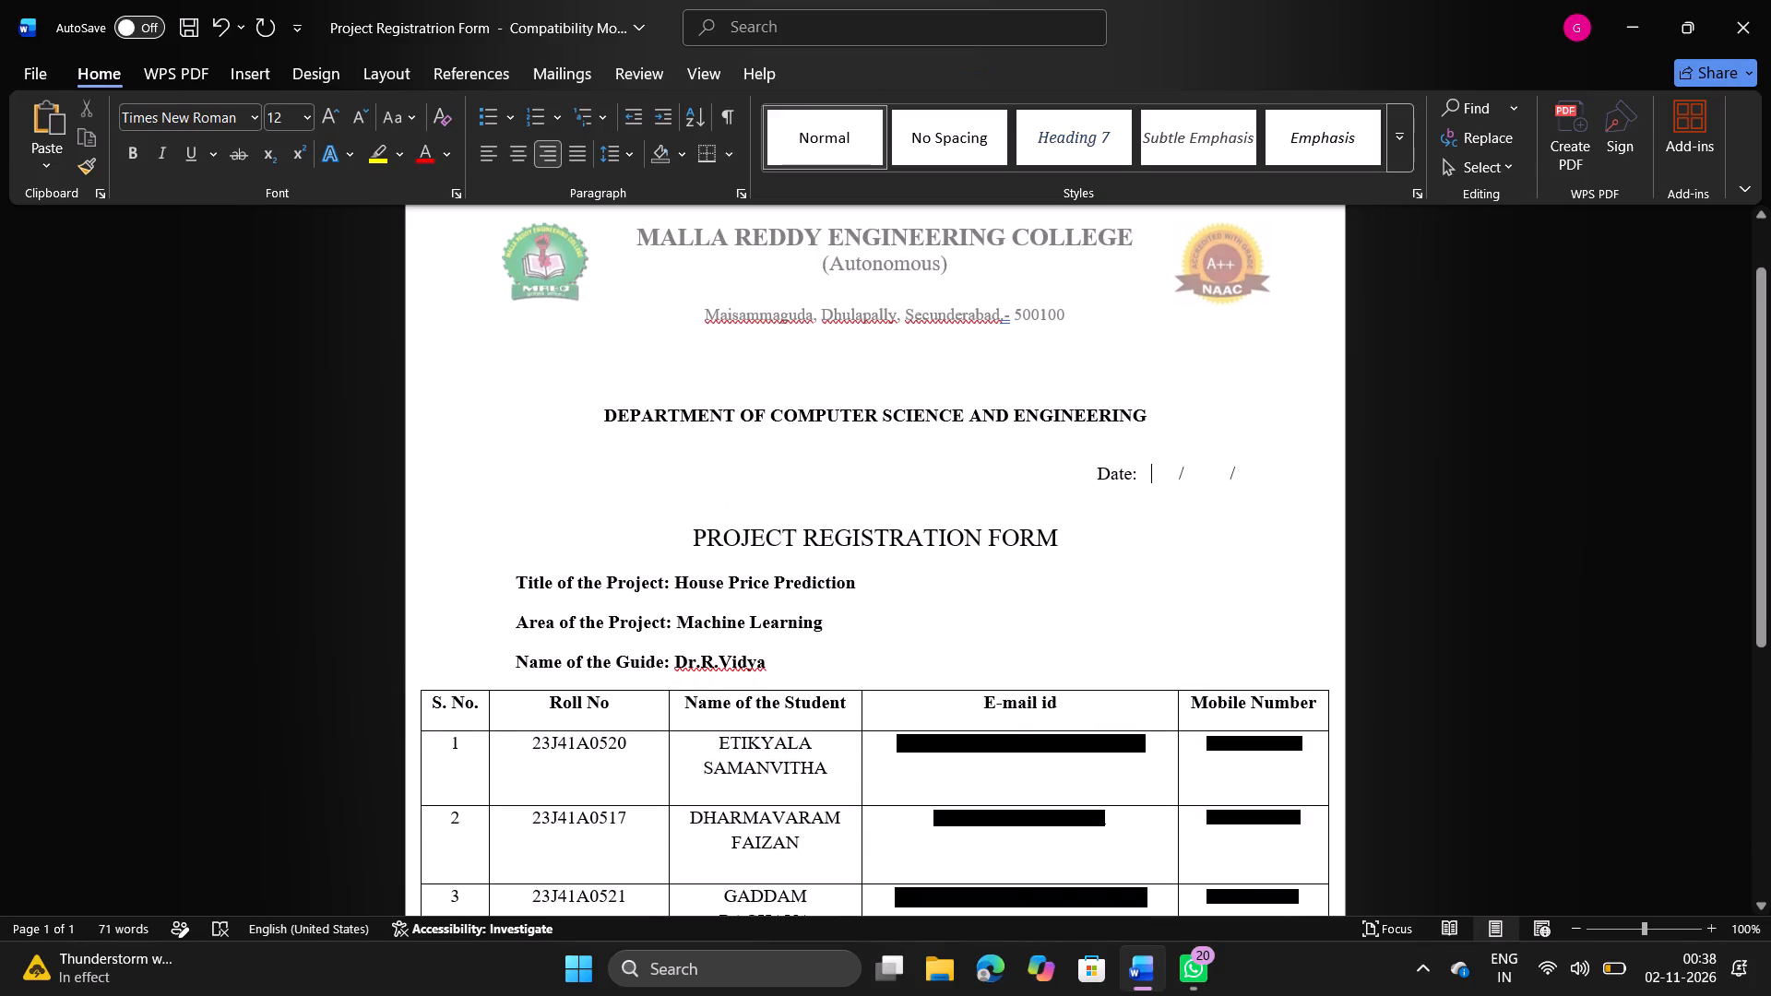
pyautogui.write('03')
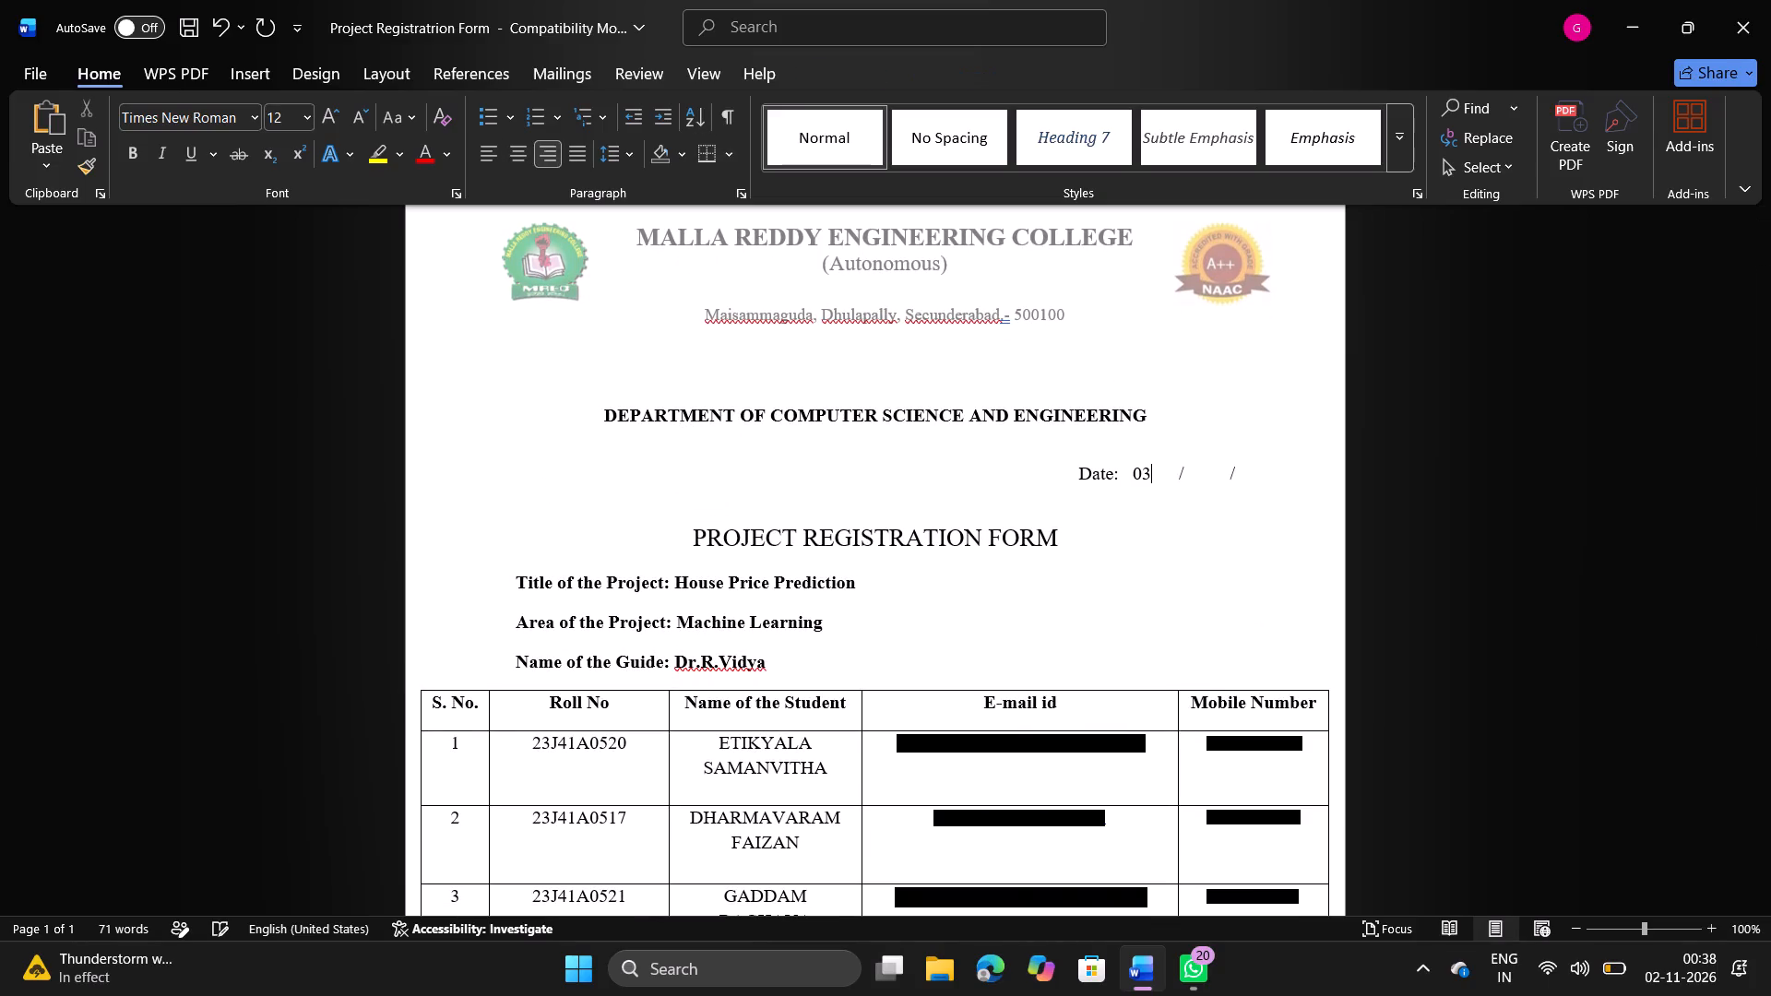
pyautogui.moveTo(1153, 470); pyautogui.dragTo(1205, 513)
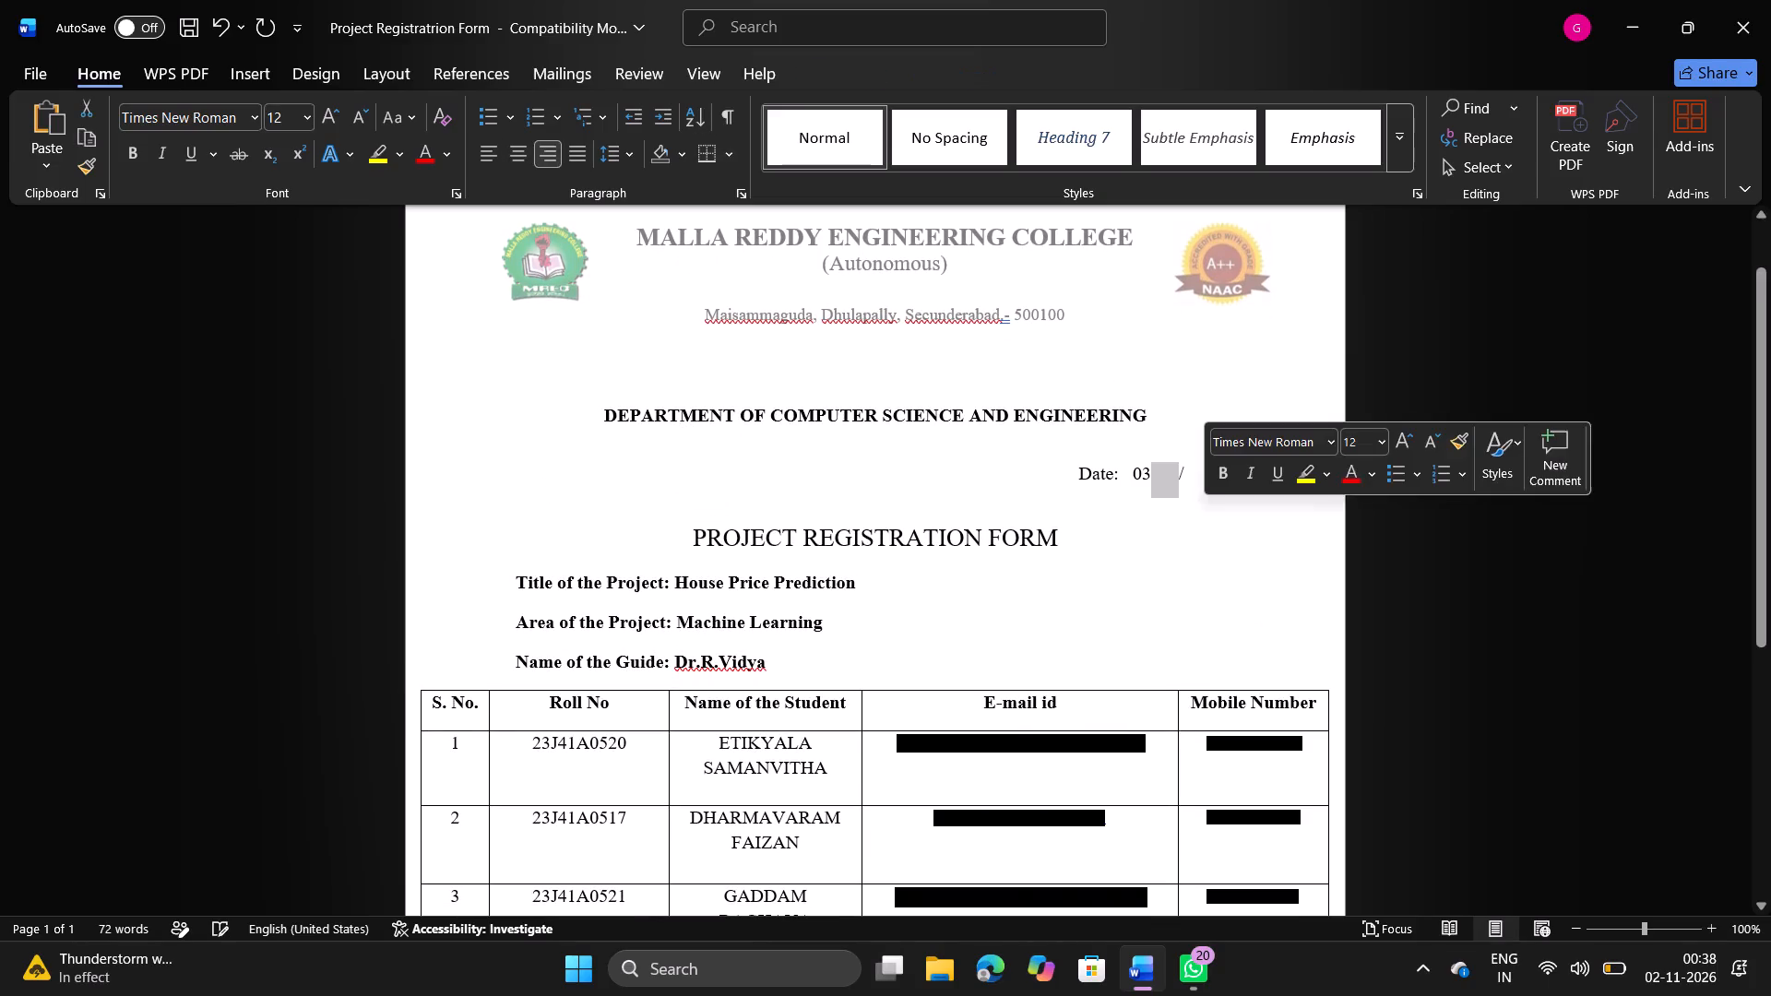
pyautogui.press('BackSpace')
pyautogui.press('BackSpace')
pyautogui.press('BackSpace')
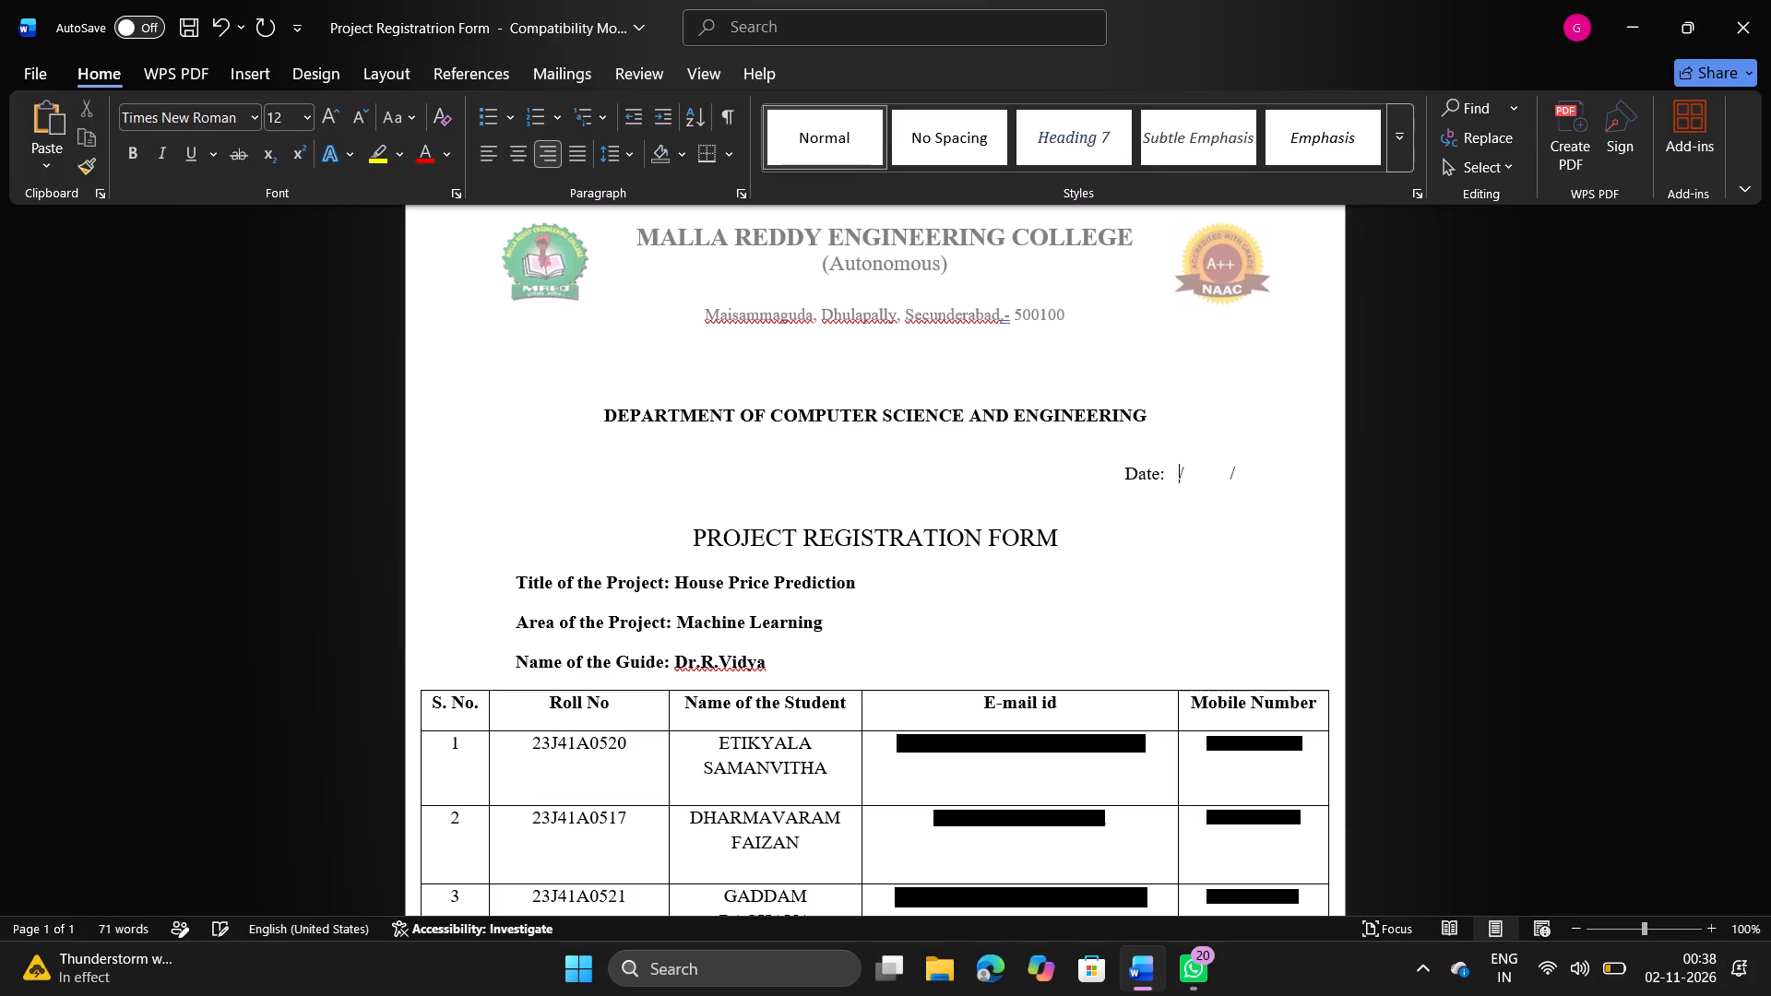
pyautogui.write('03')
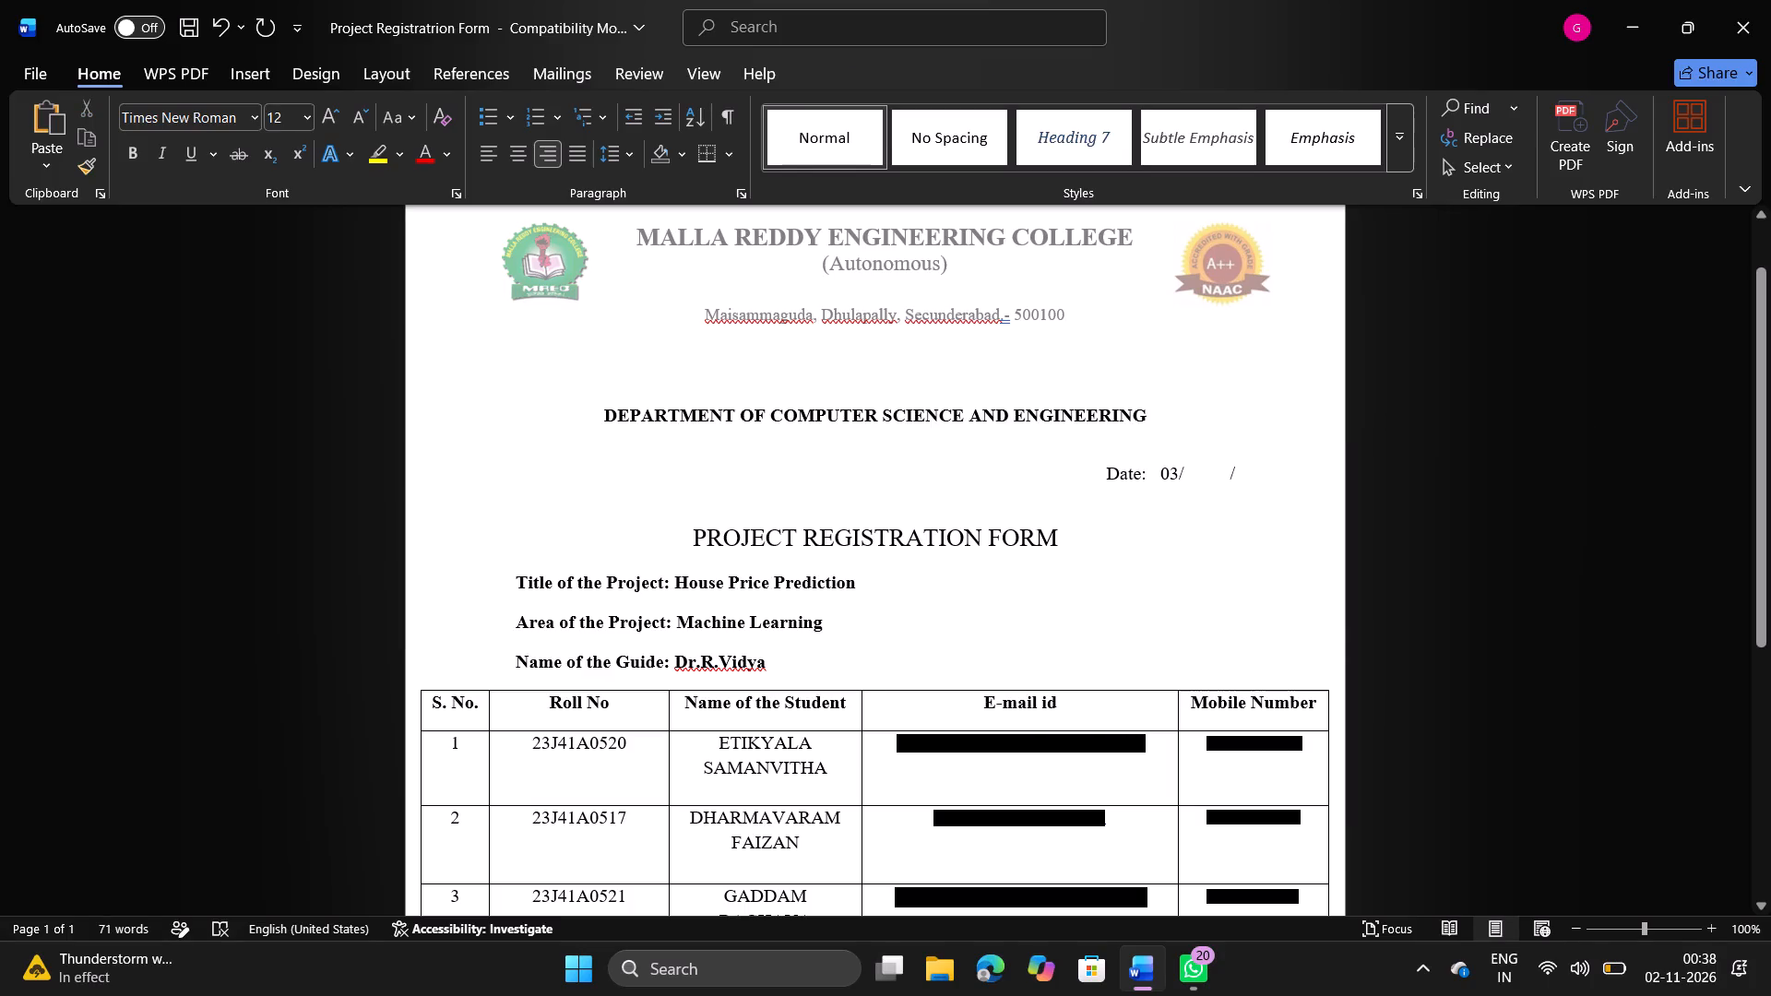
# Remove one space after the first slash in the Date line and change the day to 02.
pyautogui.click(1209, 476)
pyautogui.press('BackSpace')
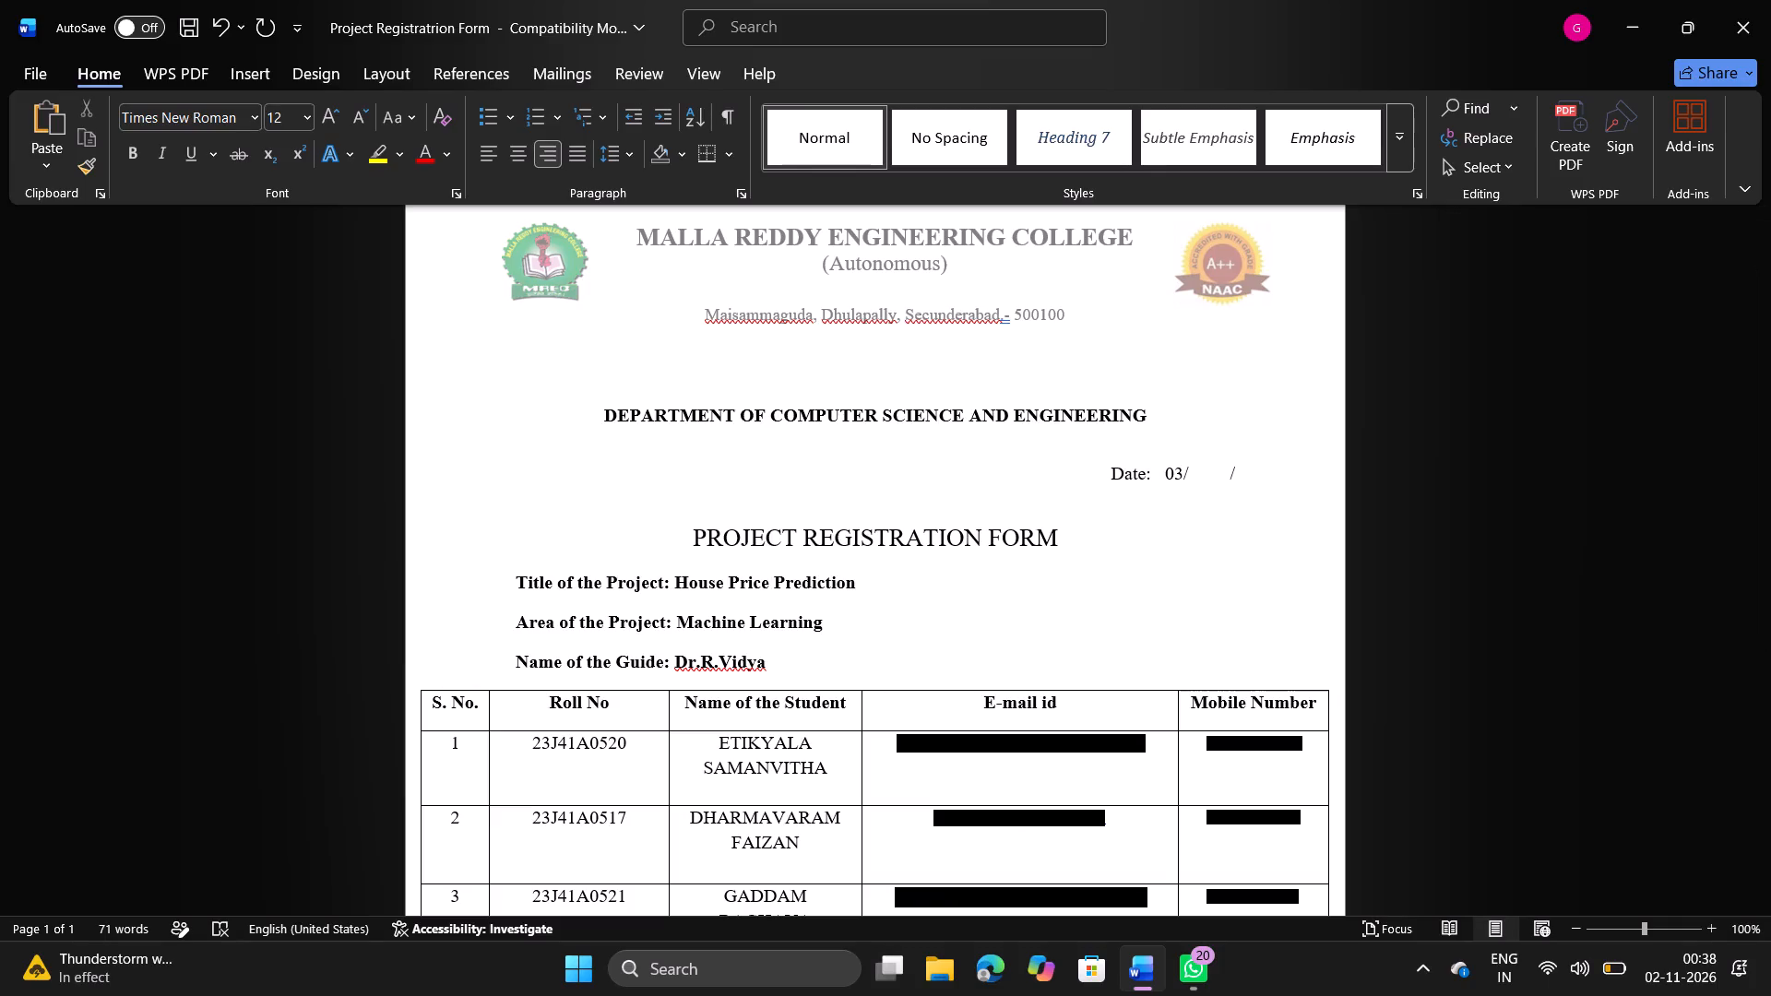
pyautogui.press('Left')
pyautogui.press('Left')
pyautogui.press('Left')
pyautogui.press('Left')
pyautogui.press('Left')
pyautogui.press('Left')
pyautogui.press('Left')
pyautogui.press('Right')
pyautogui.press('BackSpace')
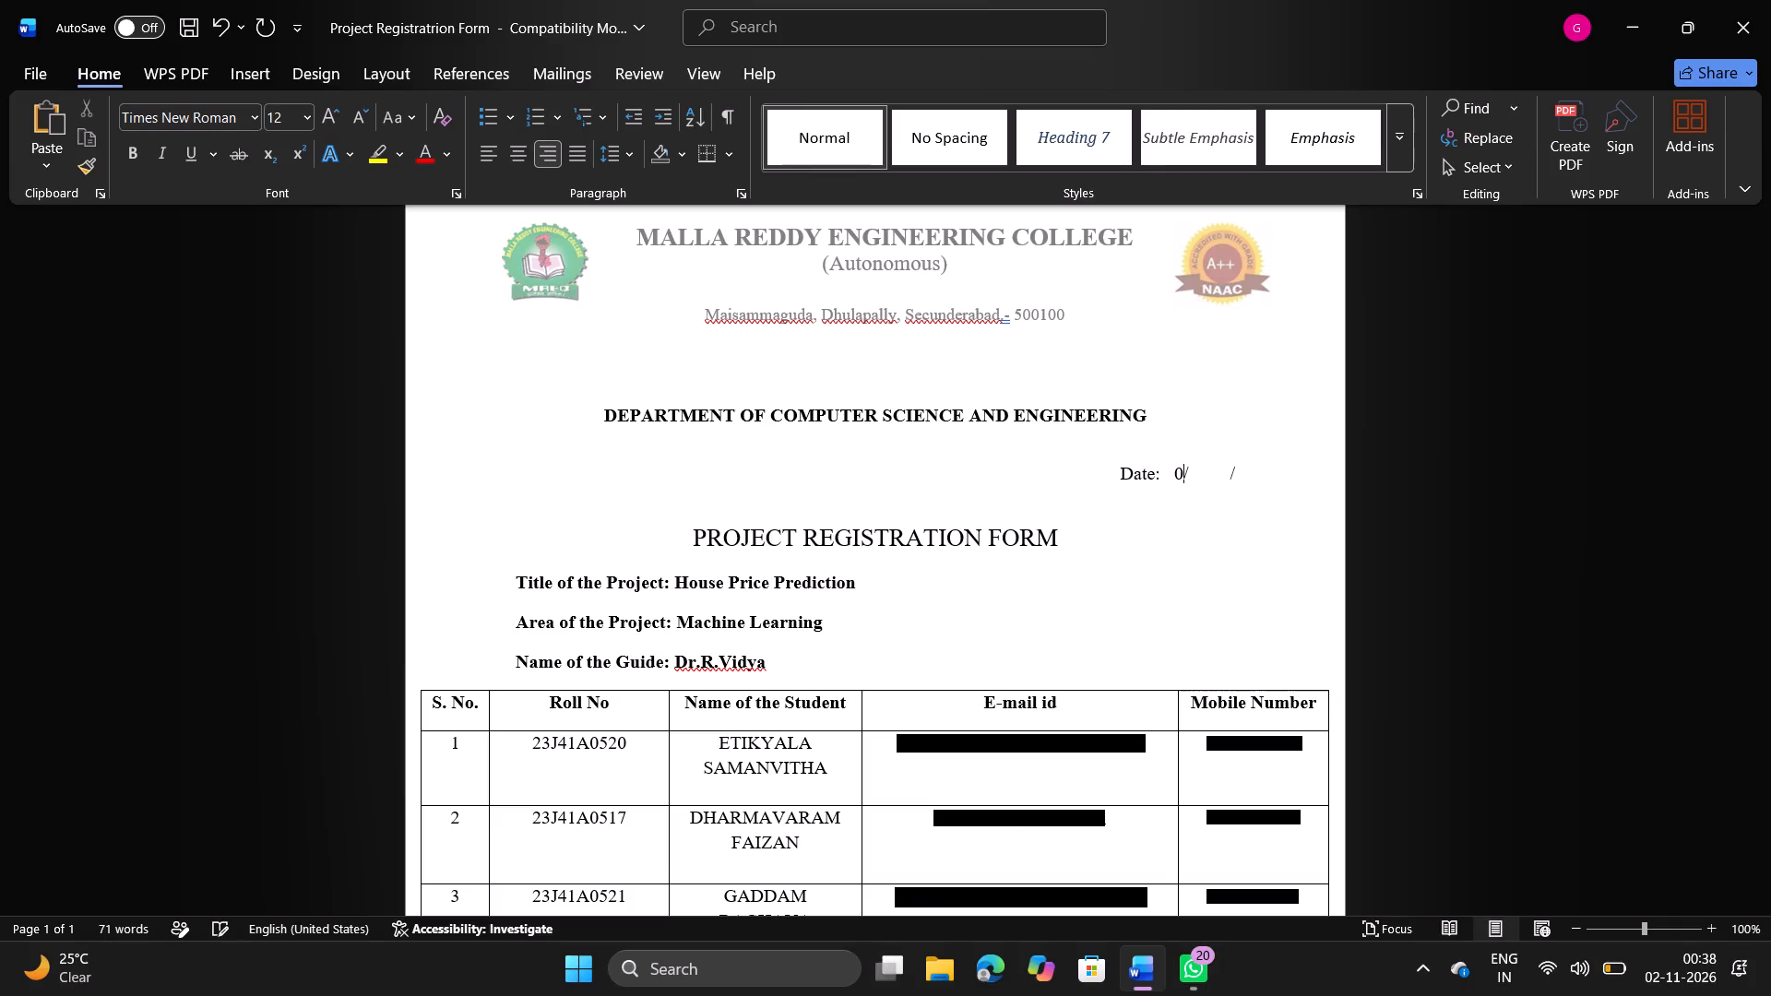
pyautogui.write('20')
pyautogui.press('BackSpace')
# Enter 11 as the month in the Date line and remove the blank spaces before the second slash.
pyautogui.press('Right')
pyautogui.press('Right')
pyautogui.write('11')
pyautogui.press('Right')
pyautogui.press('Right')
pyautogui.press('Right')
pyautogui.press('Right')
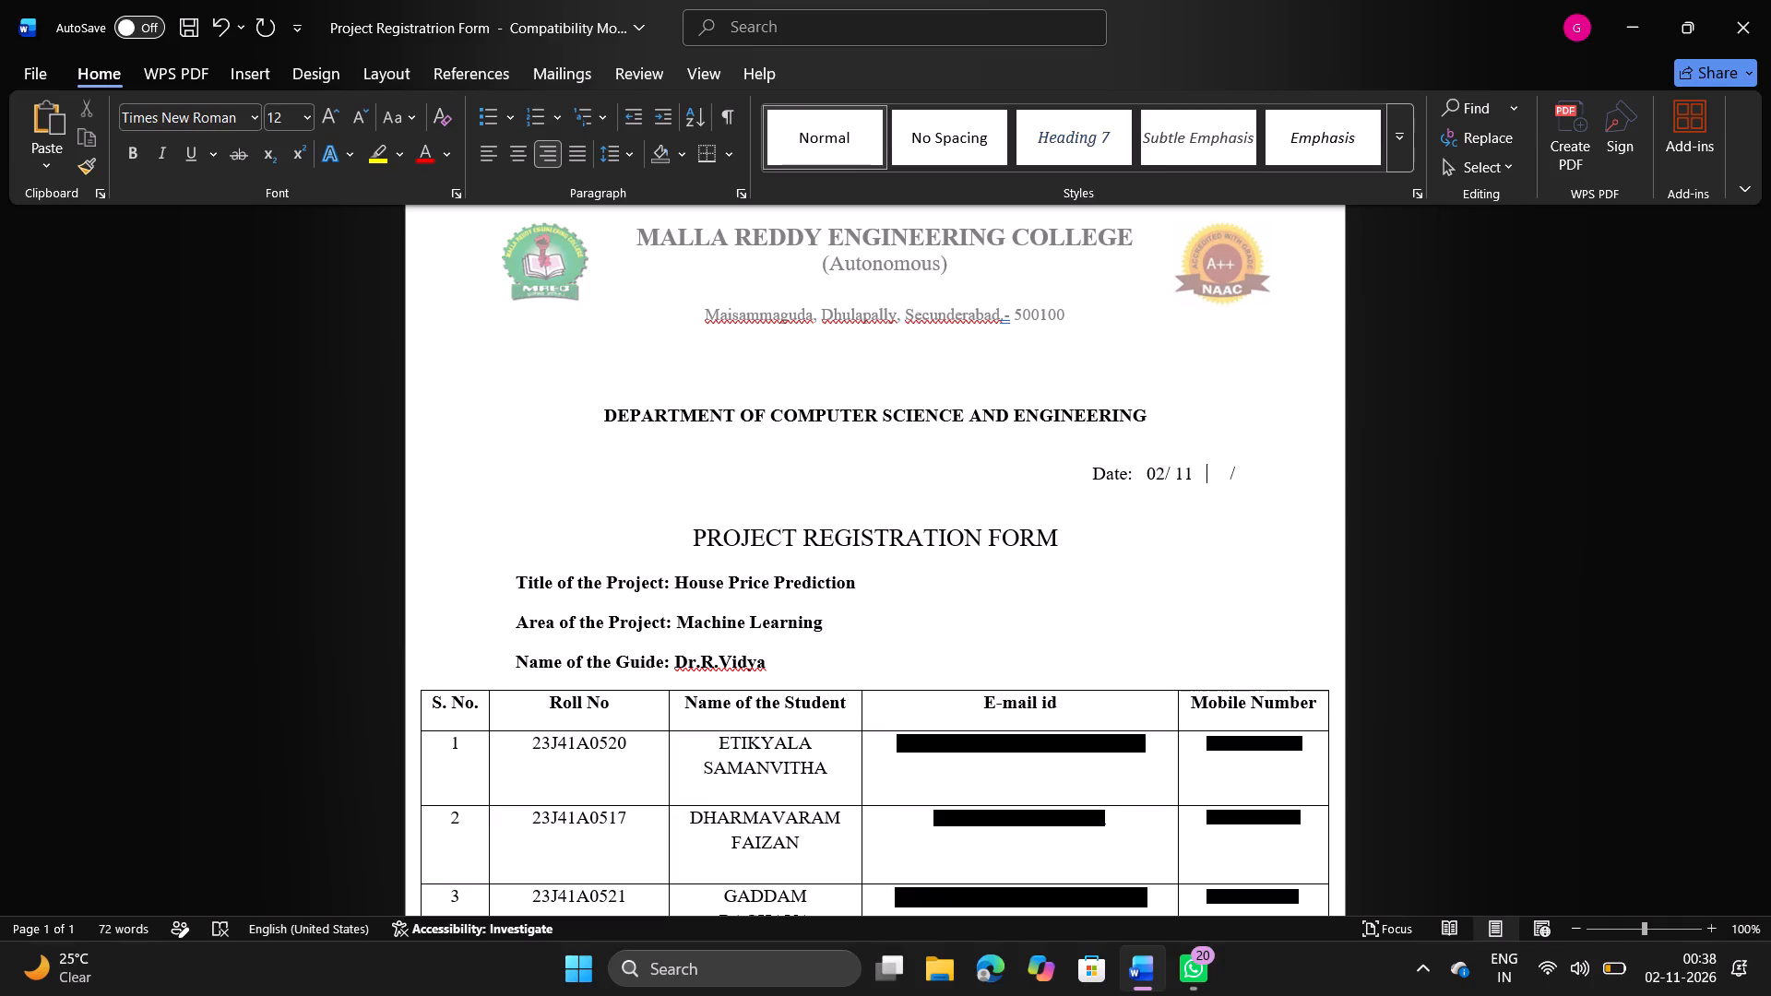
pyautogui.press('Right')
pyautogui.press('Right')
pyautogui.press('Right')
pyautogui.press('BackSpace')
pyautogui.press('BackSpace')
pyautogui.press('BackSpace')
pyautogui.press('BackSpace')
pyautogui.press('BackSpace')
pyautogui.press('BackSpace')
pyautogui.press('Right')
pyautogui.press('BackSpace')
pyautogui.press('BackSpace')
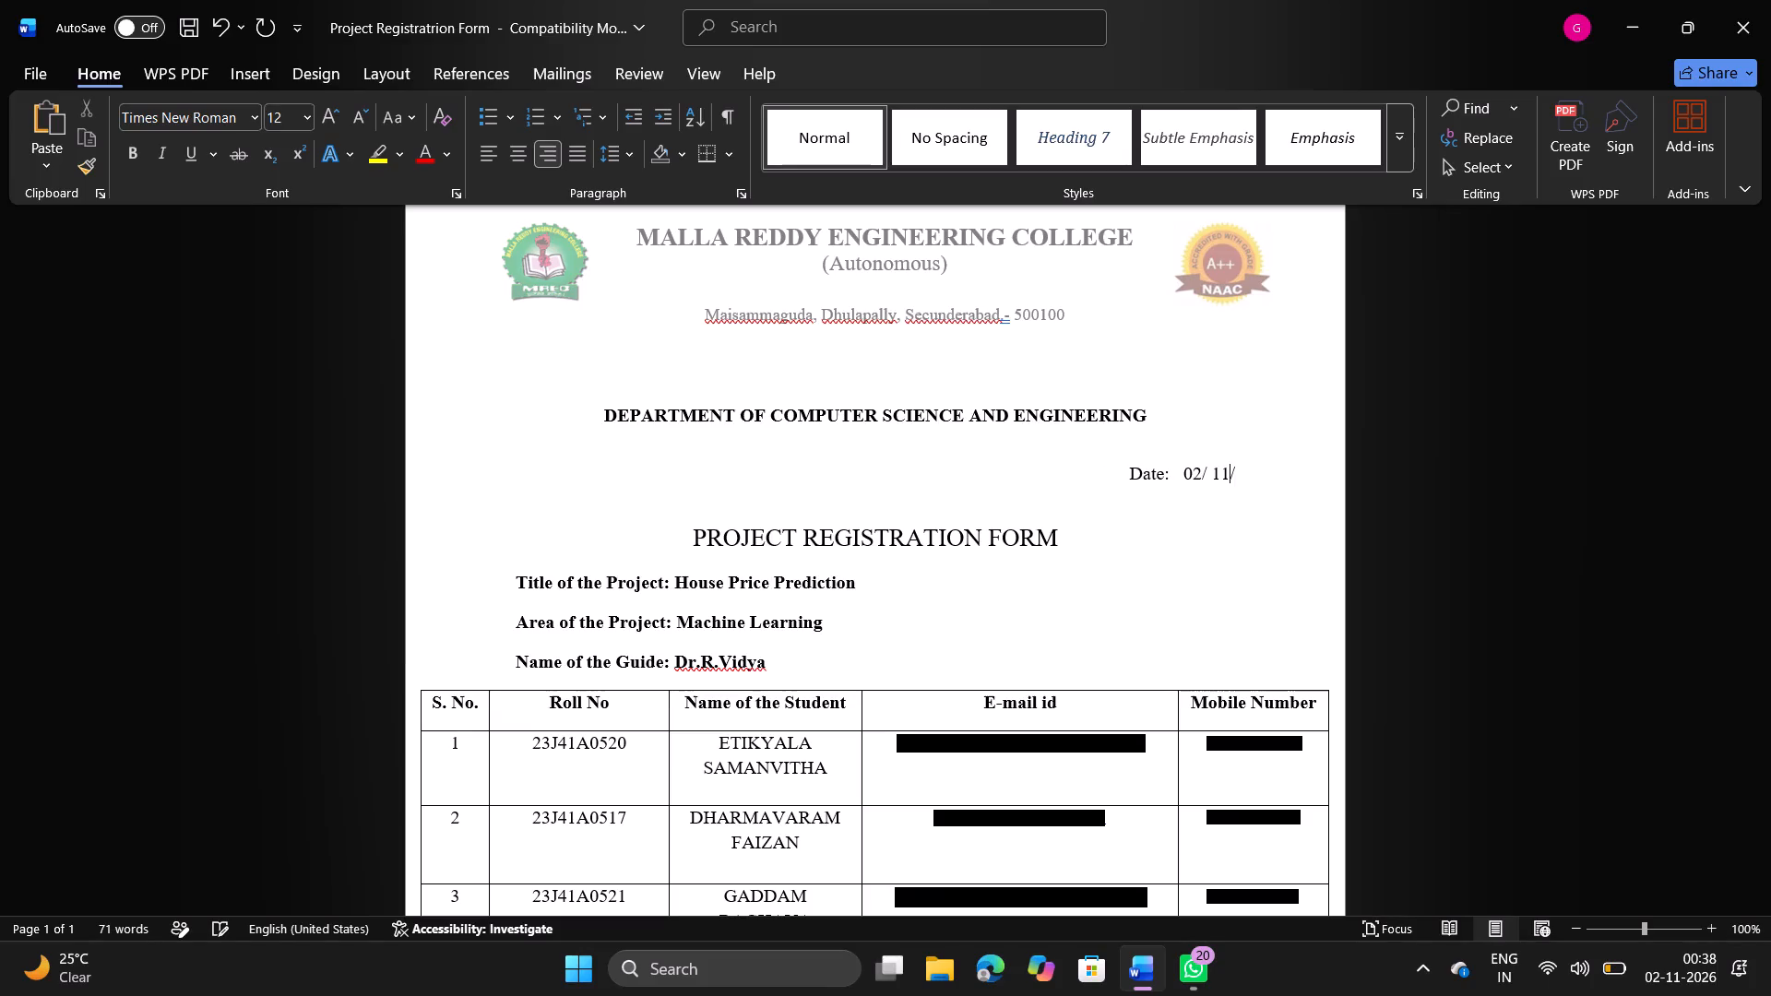
# Enter 2026 as the year after the second slash in the Date line.
pyautogui.press('Right')
pyautogui.write('200')
pyautogui.press('BackSpace')
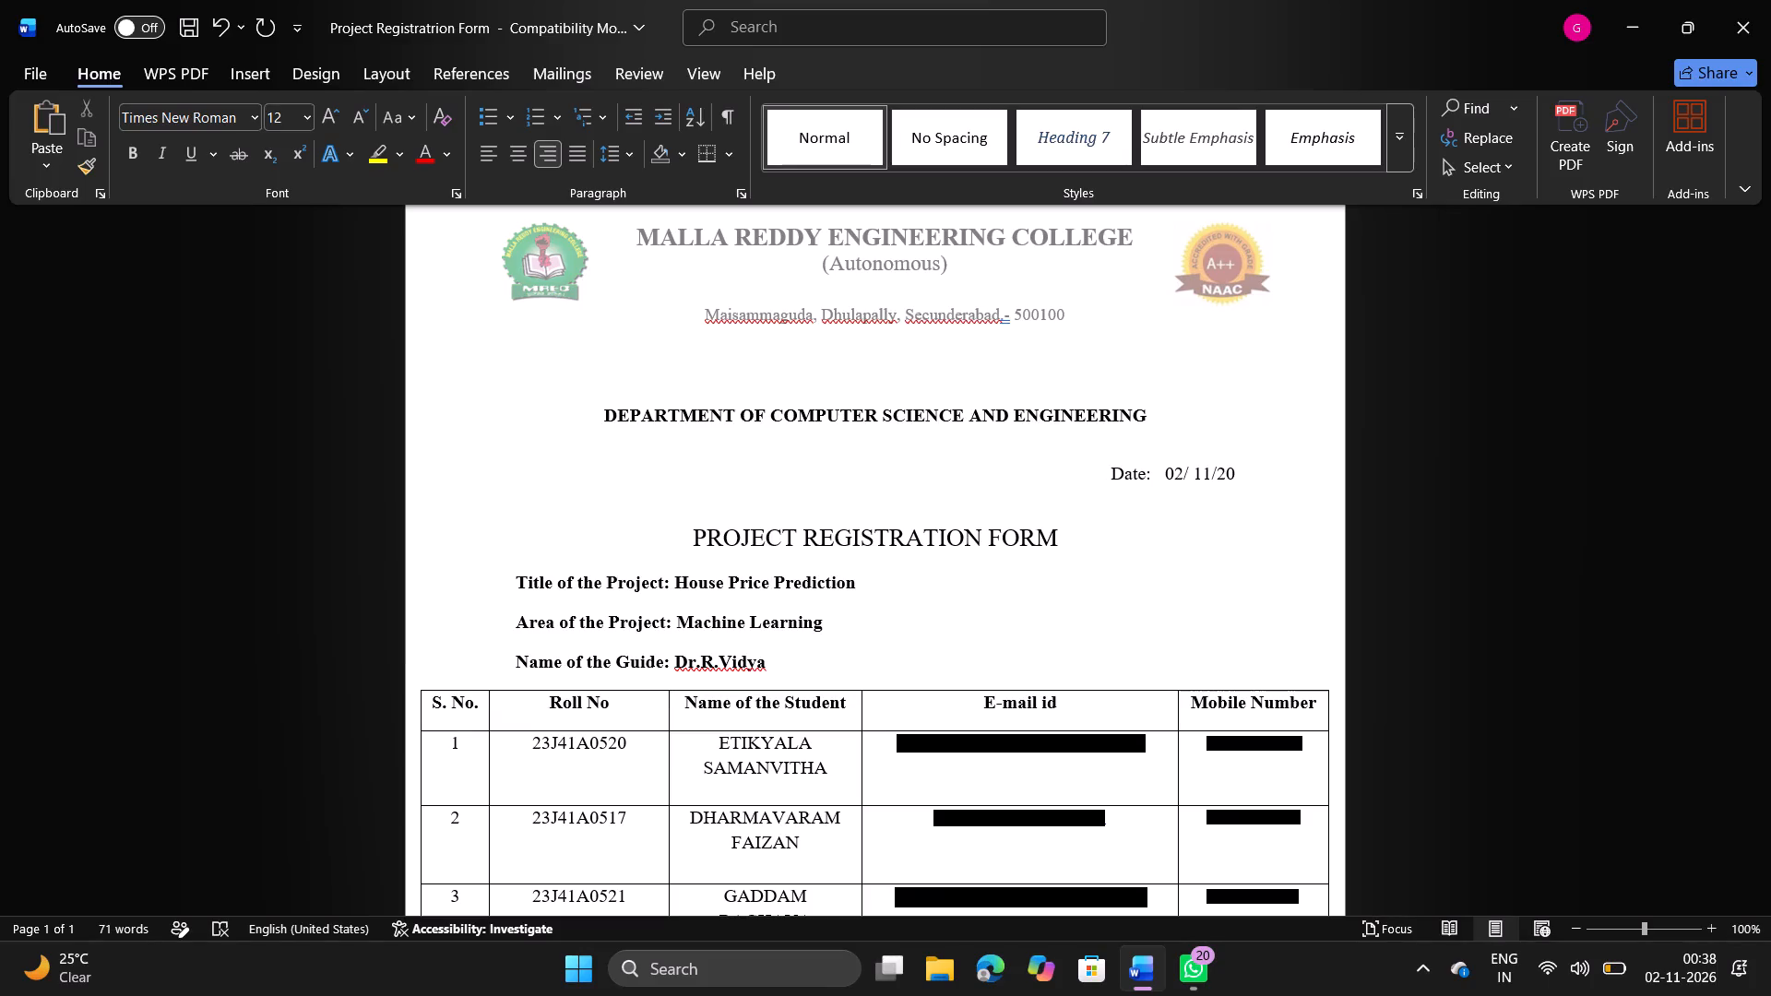
pyautogui.write('26')
# Save the Project Registration Form document.
pyautogui.hotkey('ctrl', 's')
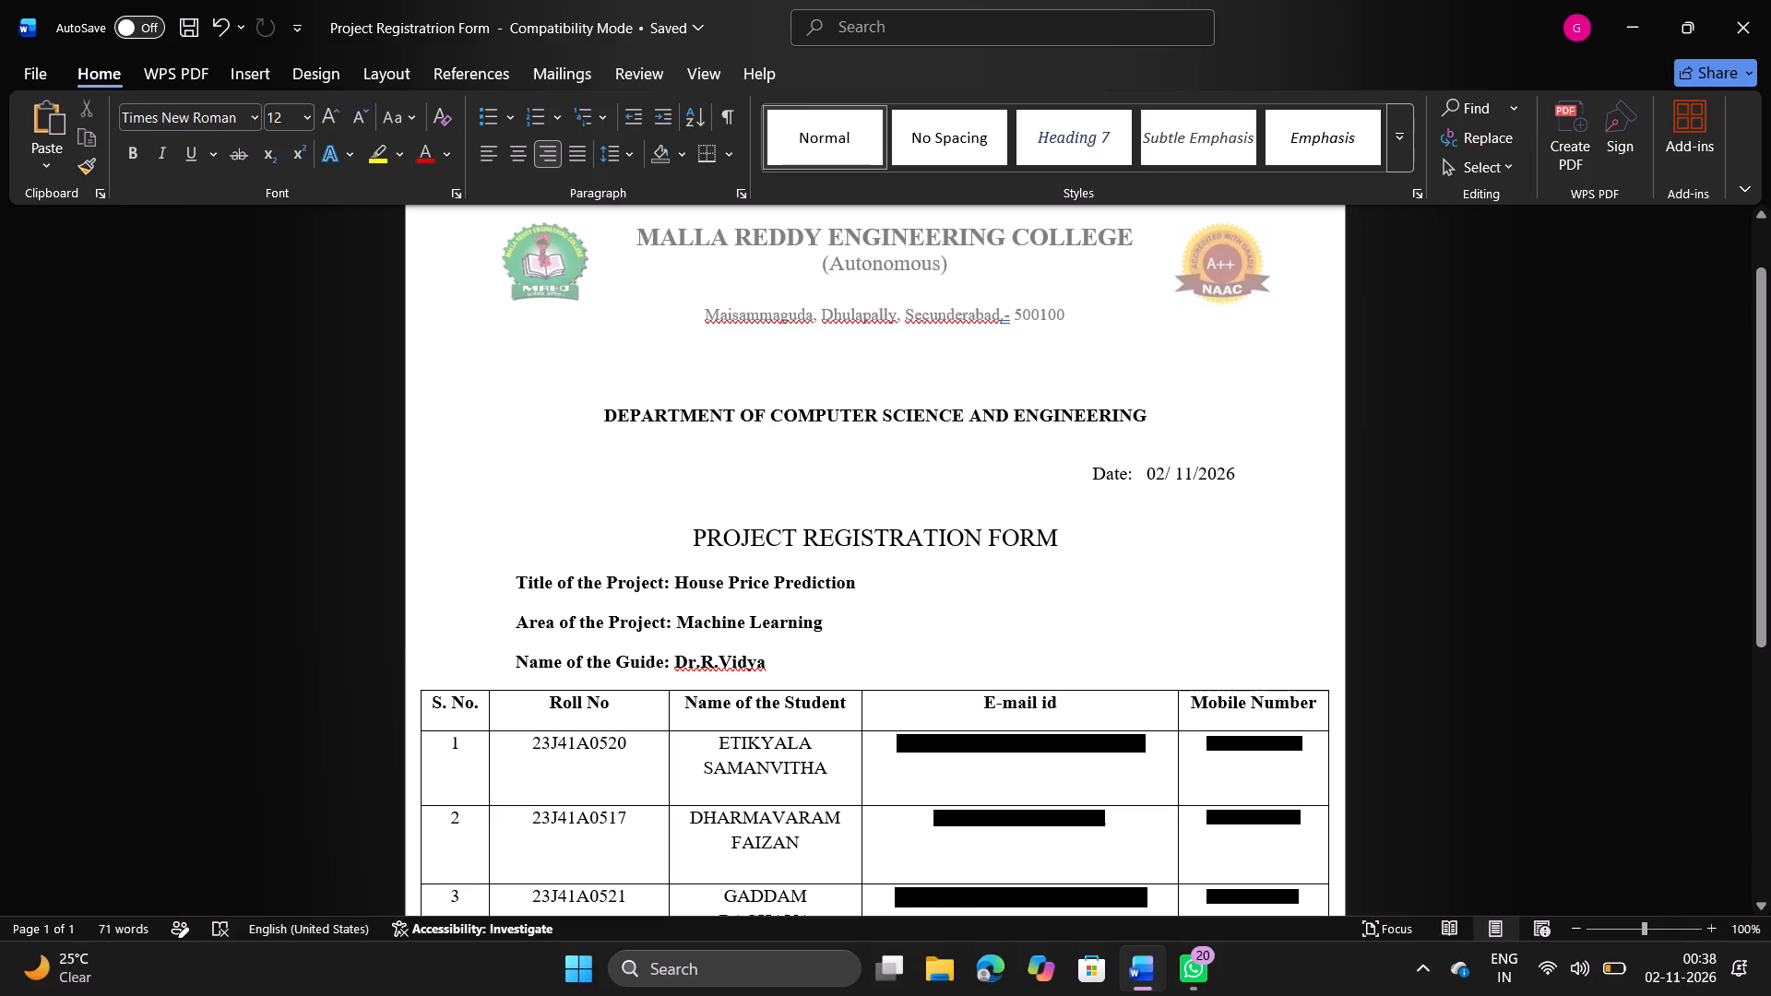
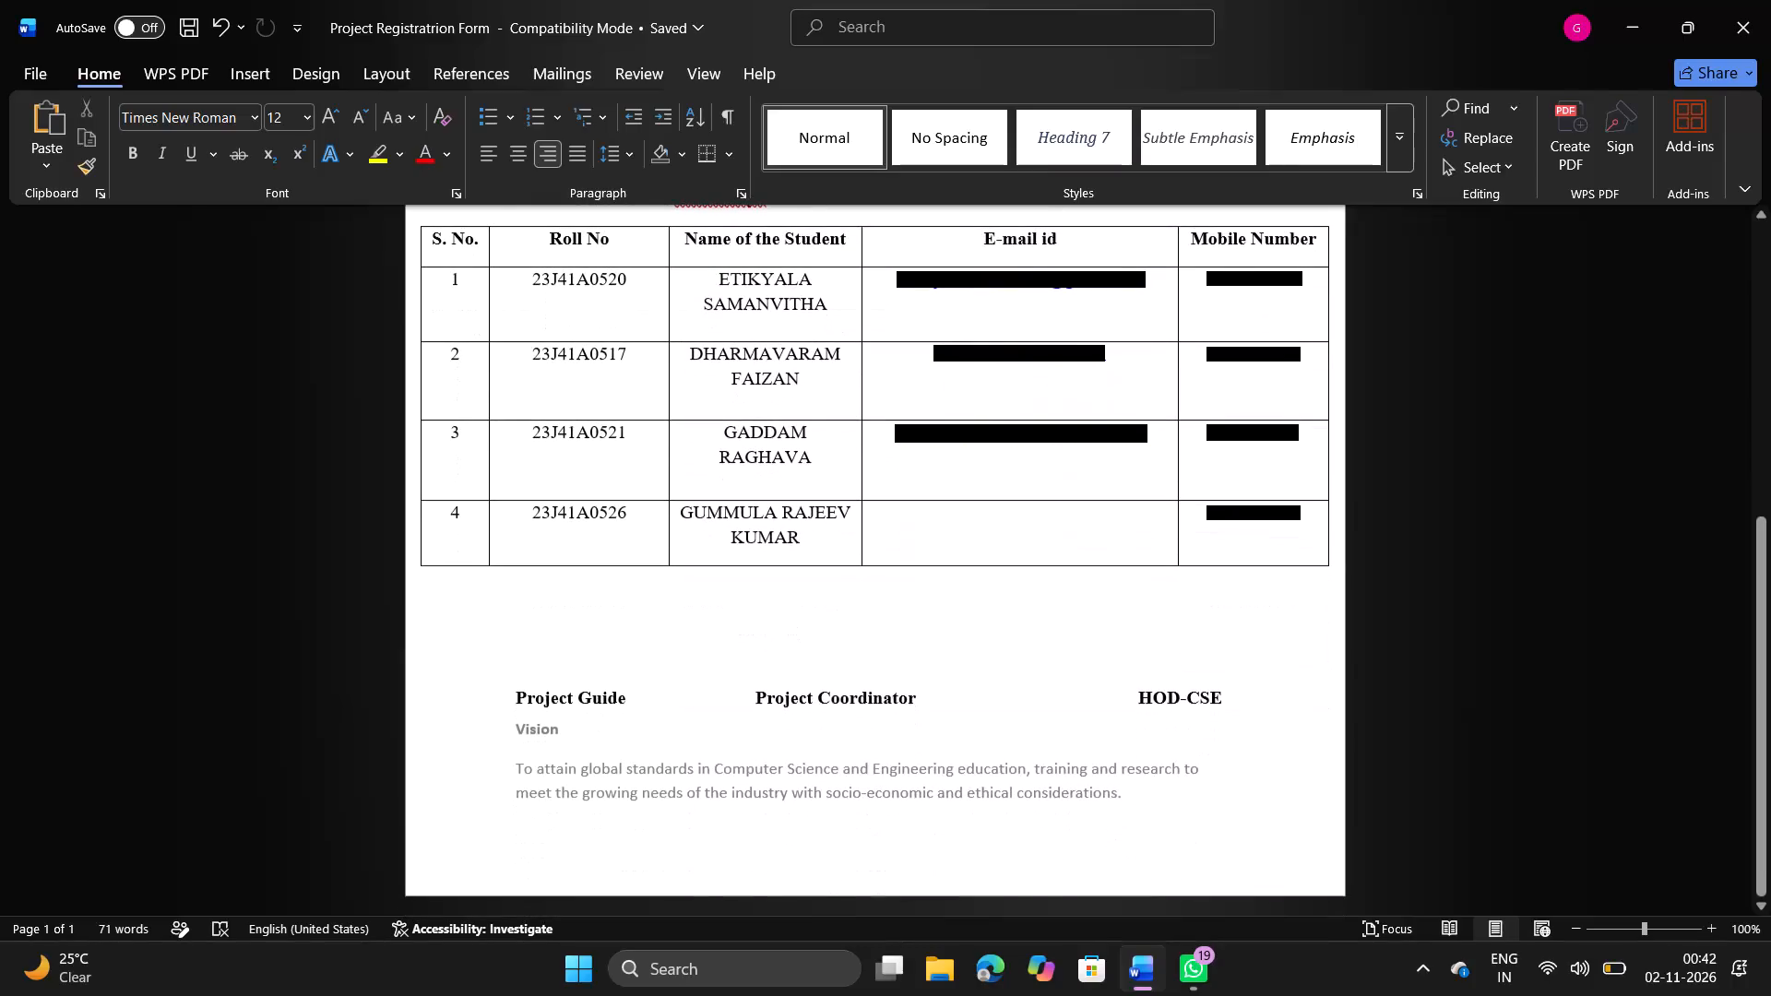
# Save the Project Registration Form document again.
pyautogui.scroll(-1, 1350, 640)
pyautogui.hotkey('ctrl', 's')
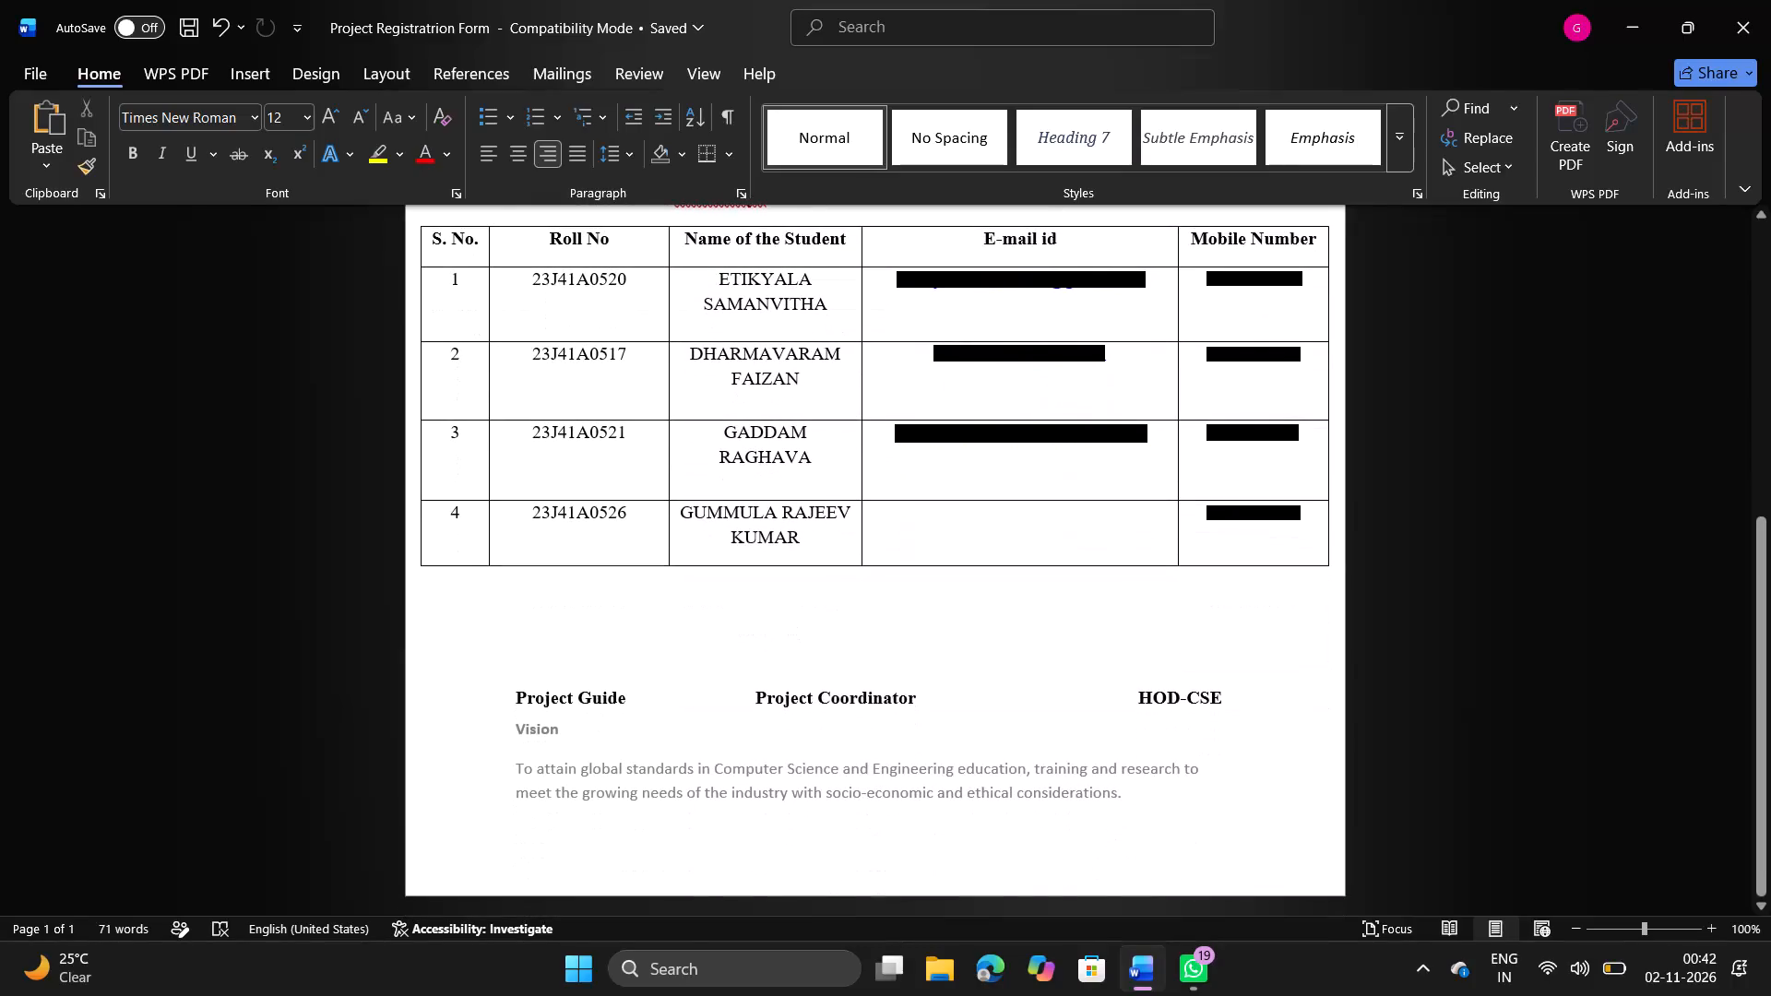
# Switch to the Windows desktop and put the computer to sleep.
pyautogui.press('super+x')
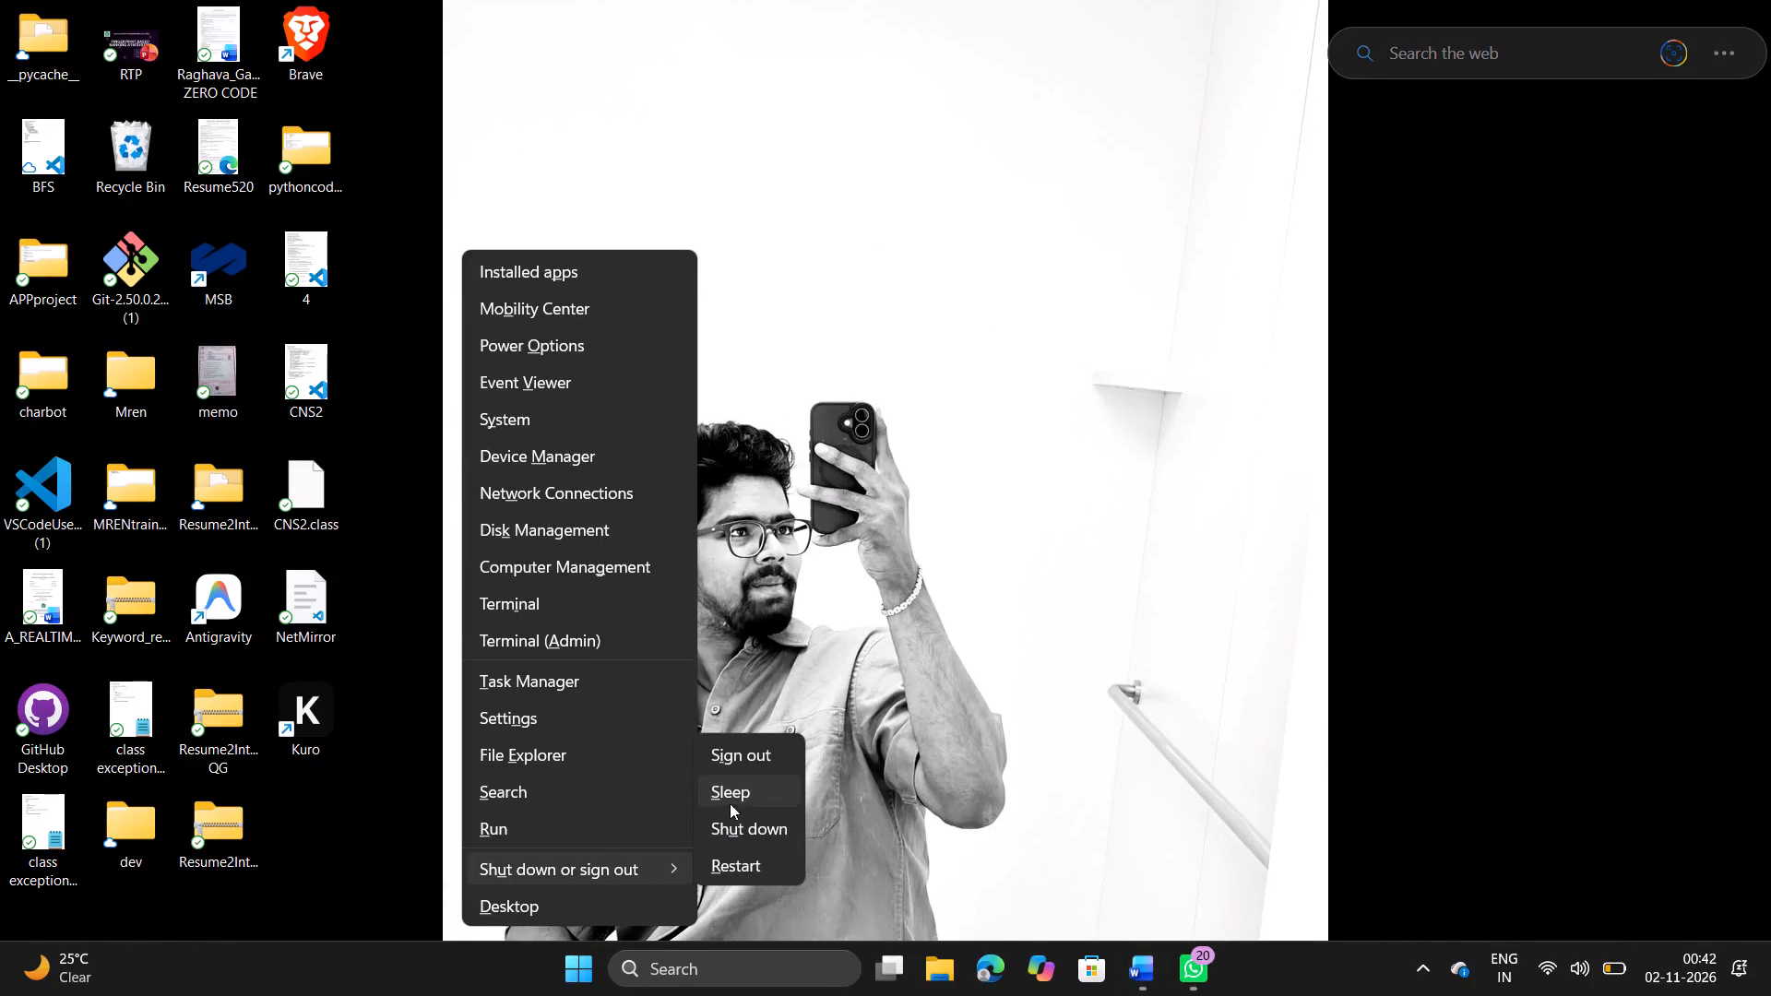
pyautogui.click(735, 794)
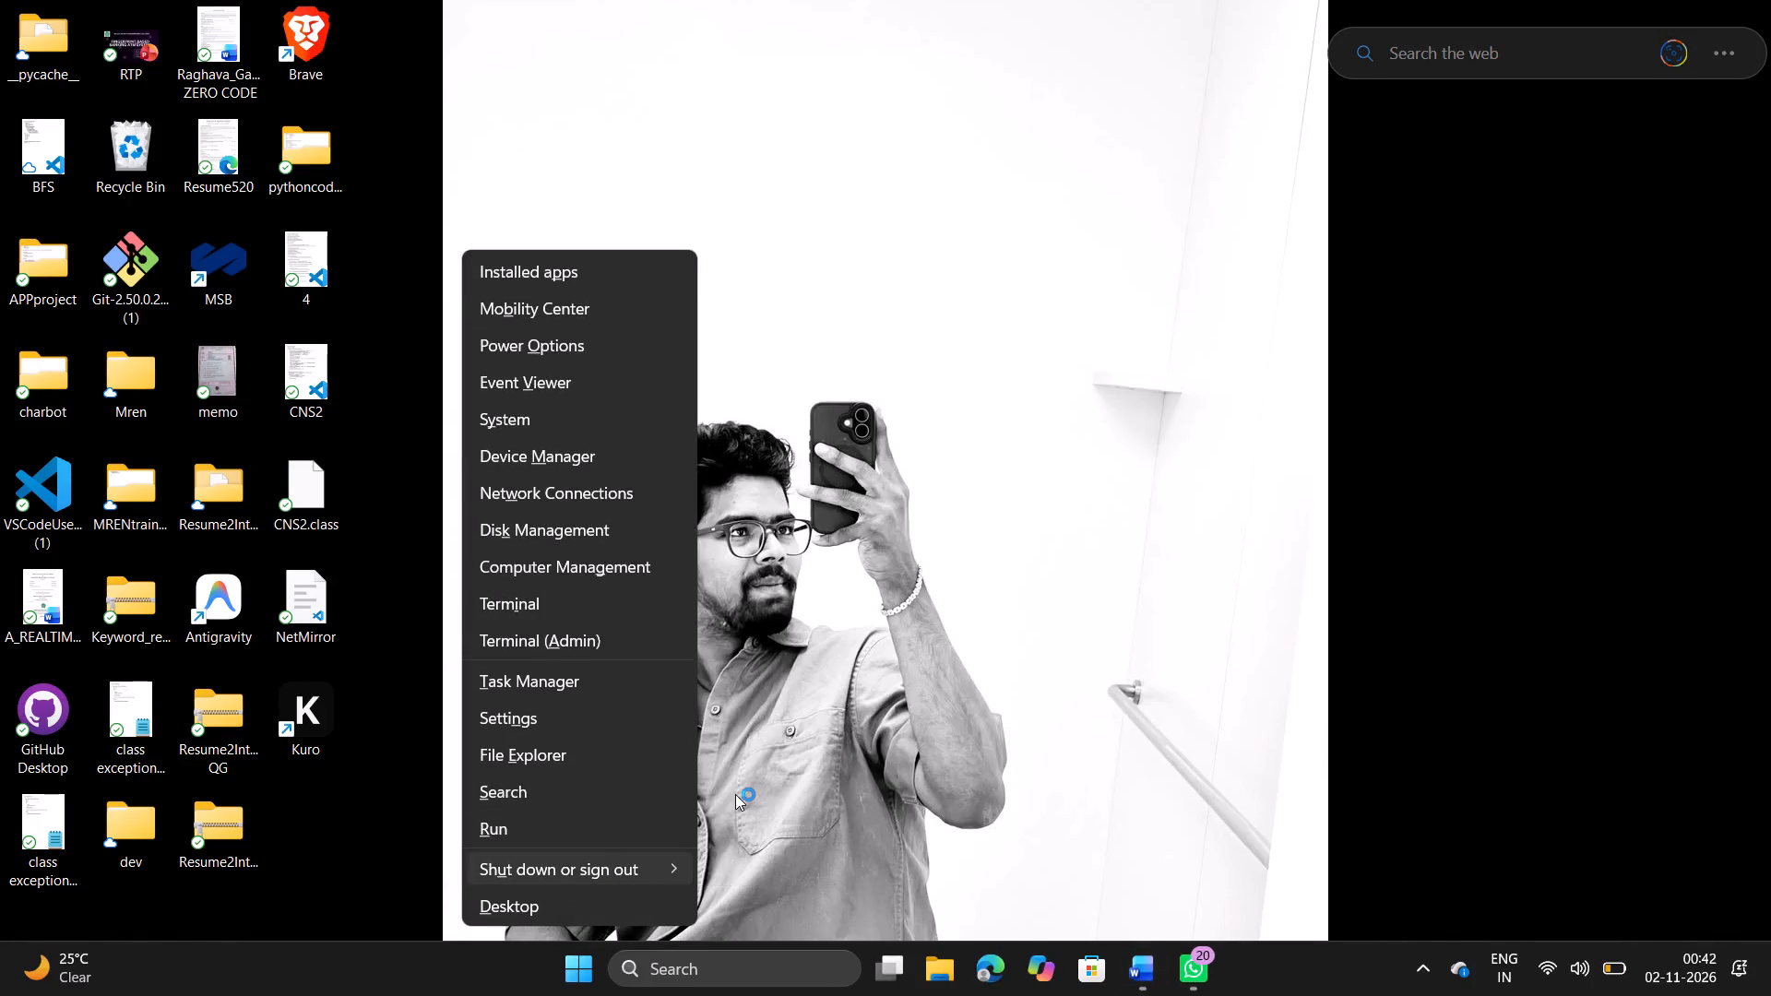